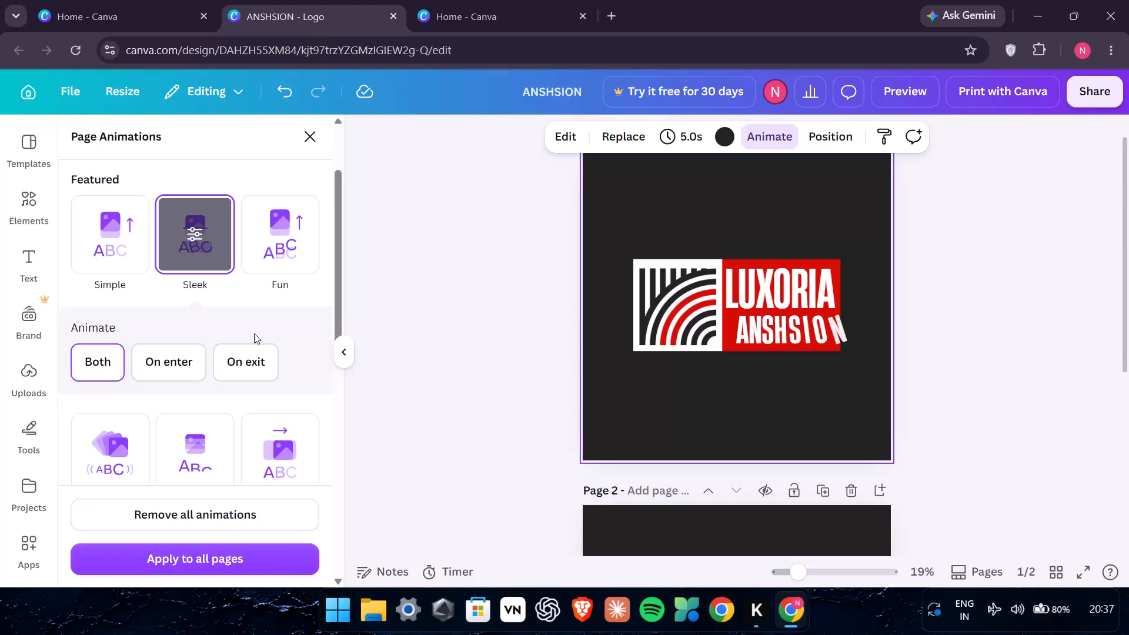
Add a third page and apply the Blue and White Modern Art Studio Logo template with the "musea" wordmark to it.
{"action": "left_click", "coordinate": [739, 422]}
{"action": "scroll", "coordinate": [749, 397], "scroll_direction": "up", "scroll_amount": 4}
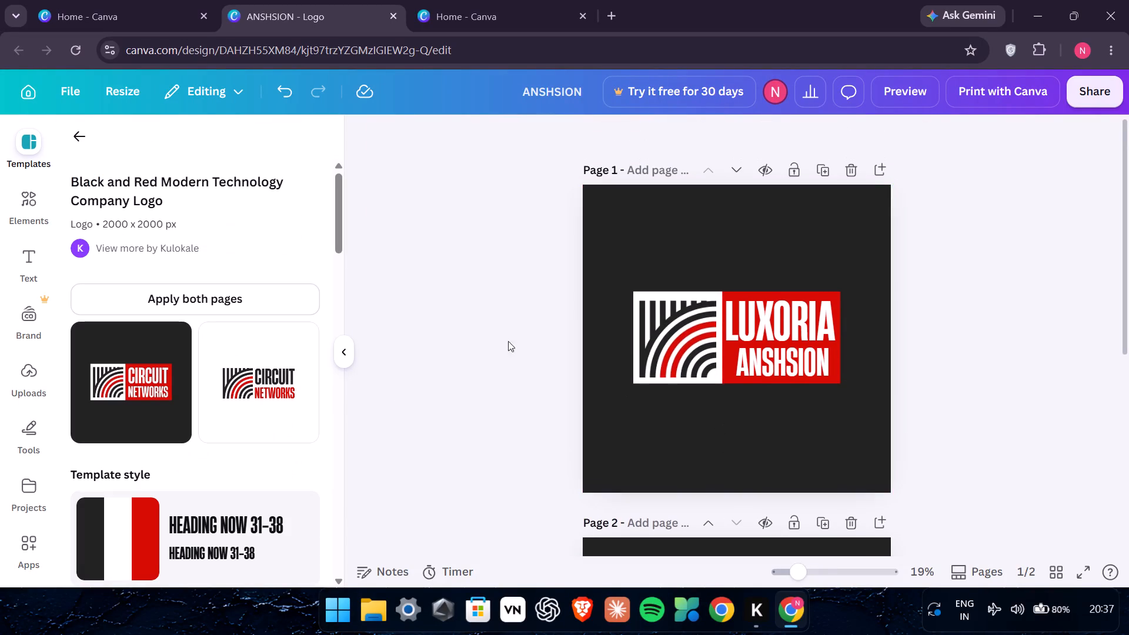
{"action": "scroll", "coordinate": [605, 310], "scroll_direction": "down", "scroll_amount": 7}
{"action": "left_click", "coordinate": [706, 518]}
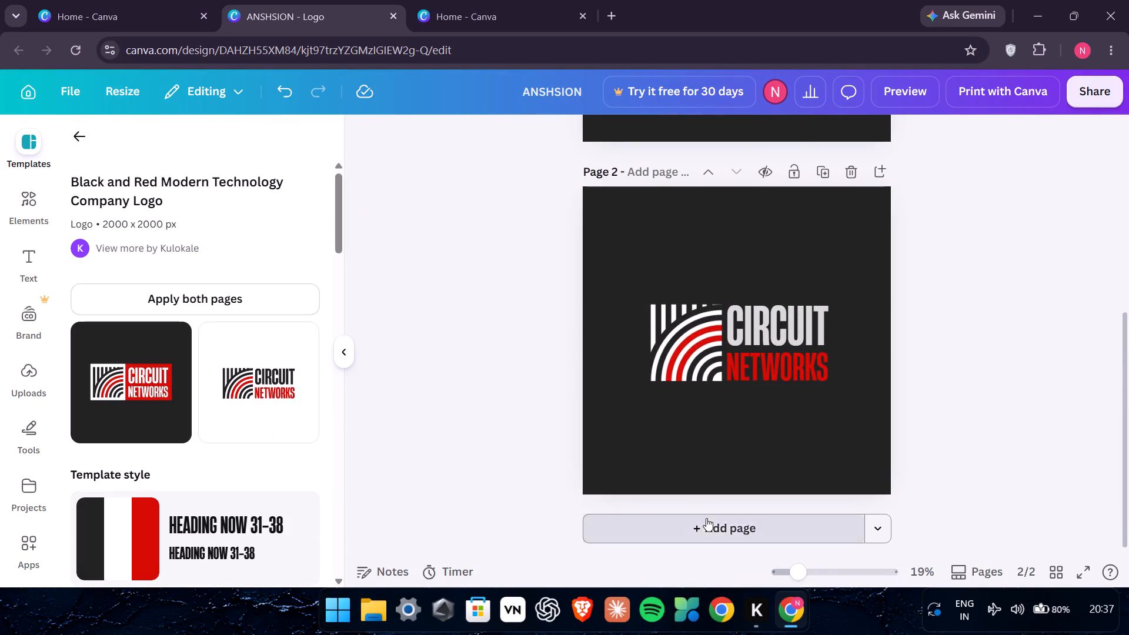
{"action": "scroll", "coordinate": [732, 451], "scroll_direction": "down", "scroll_amount": 3}
{"action": "scroll", "coordinate": [269, 395], "scroll_direction": "down", "scroll_amount": 8}
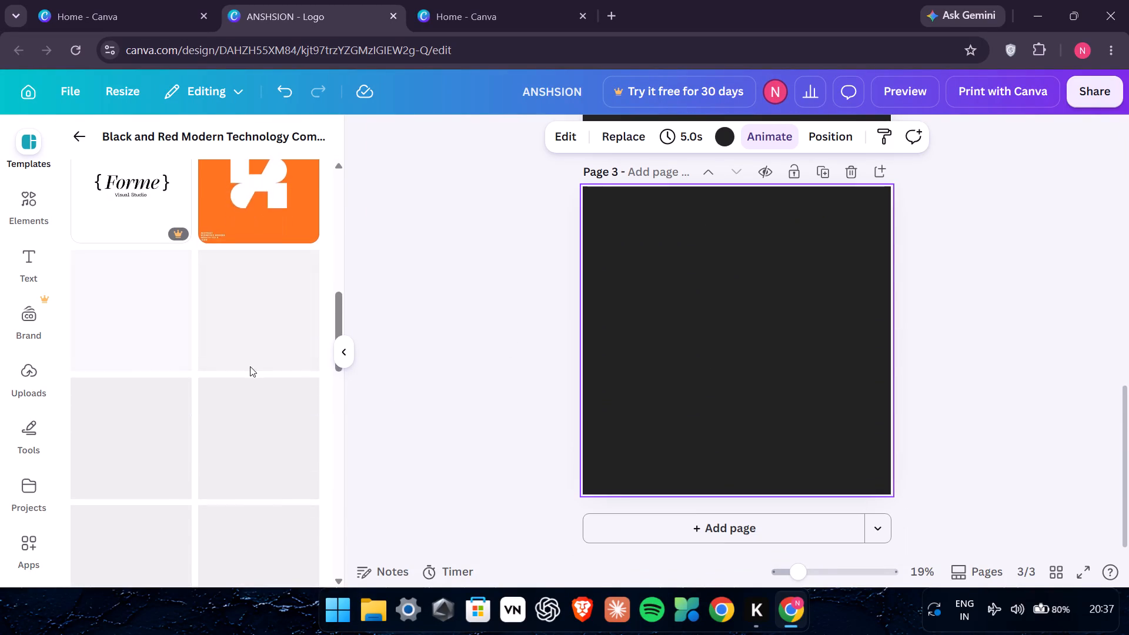
{"action": "scroll", "coordinate": [250, 366], "scroll_direction": "up", "scroll_amount": 2}
{"action": "left_click_drag", "start_coordinate": [156, 223], "coordinate": [704, 305]}
{"action": "left_click", "coordinate": [825, 247]}
{"action": "left_click", "coordinate": [794, 243]}
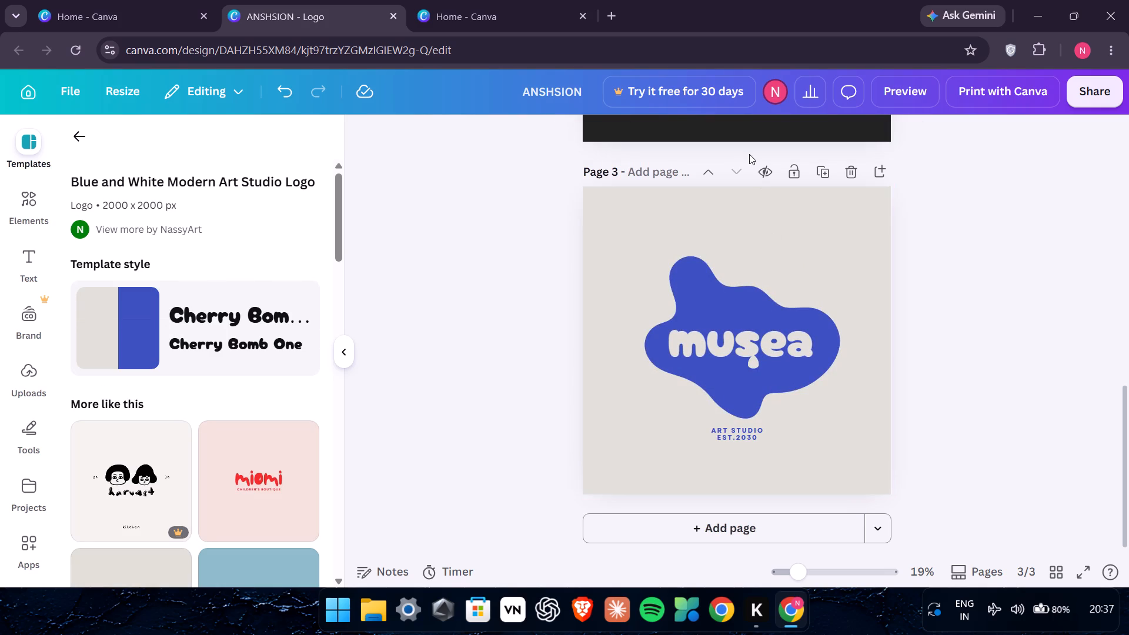
Change page 3's background to the dark near-black colour used on the other pages.
{"action": "left_click", "coordinate": [761, 225]}
{"action": "left_click", "coordinate": [717, 131]}
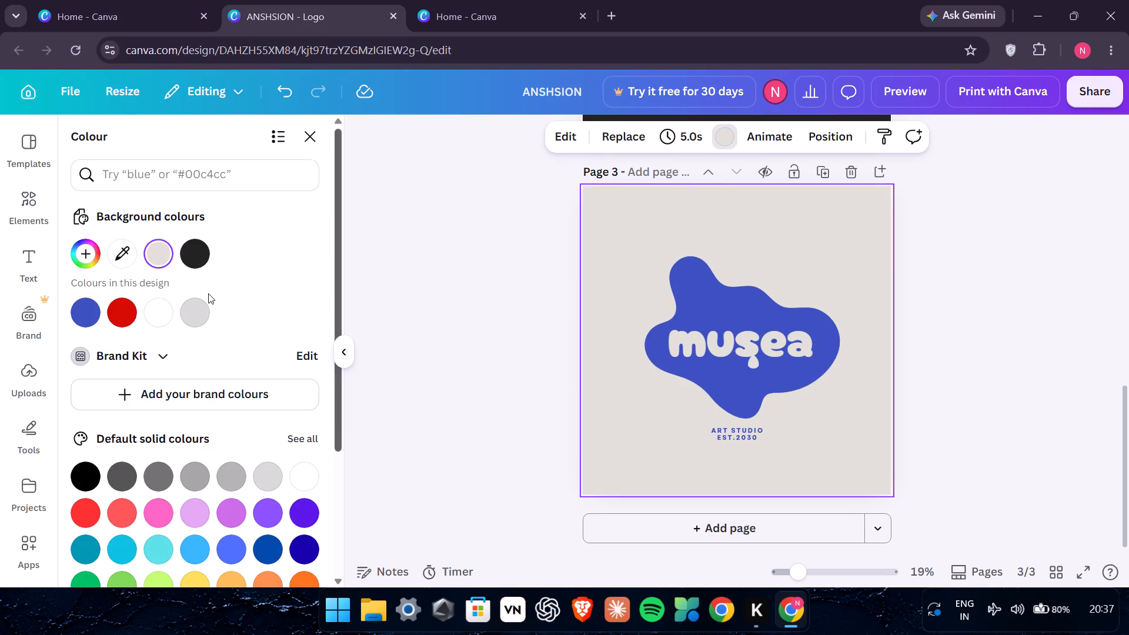
{"action": "left_click", "coordinate": [202, 244]}
{"action": "left_click", "coordinate": [981, 300]}
Recolour the blue blob shape behind "musea" on page 3 with the design's red.
{"action": "left_click", "coordinate": [709, 373]}
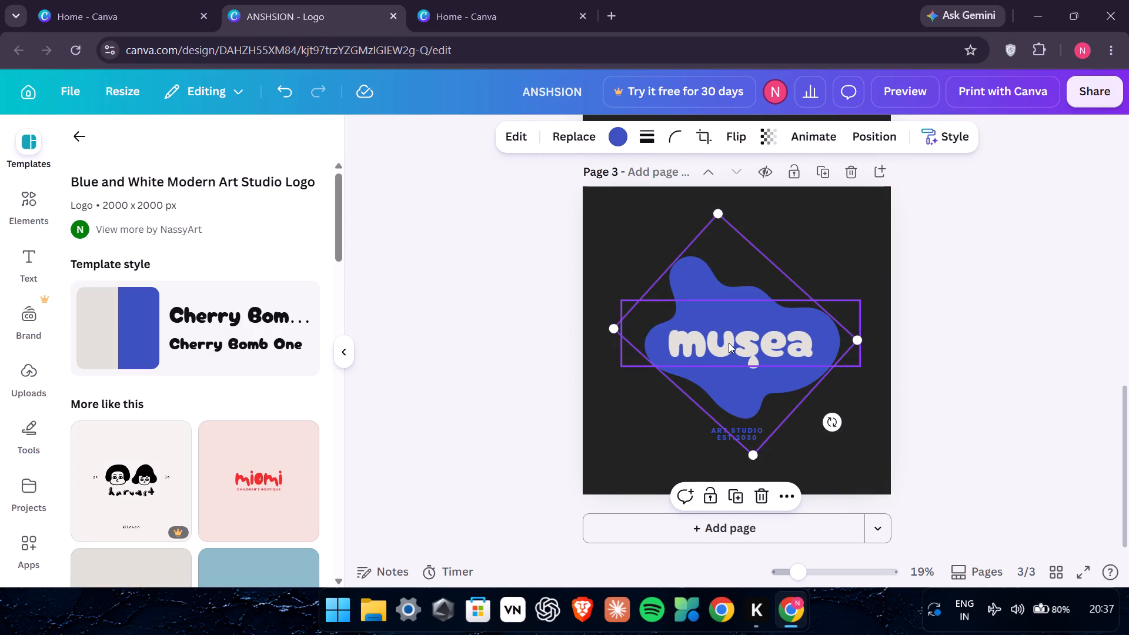
{"action": "left_click", "coordinate": [768, 340]}
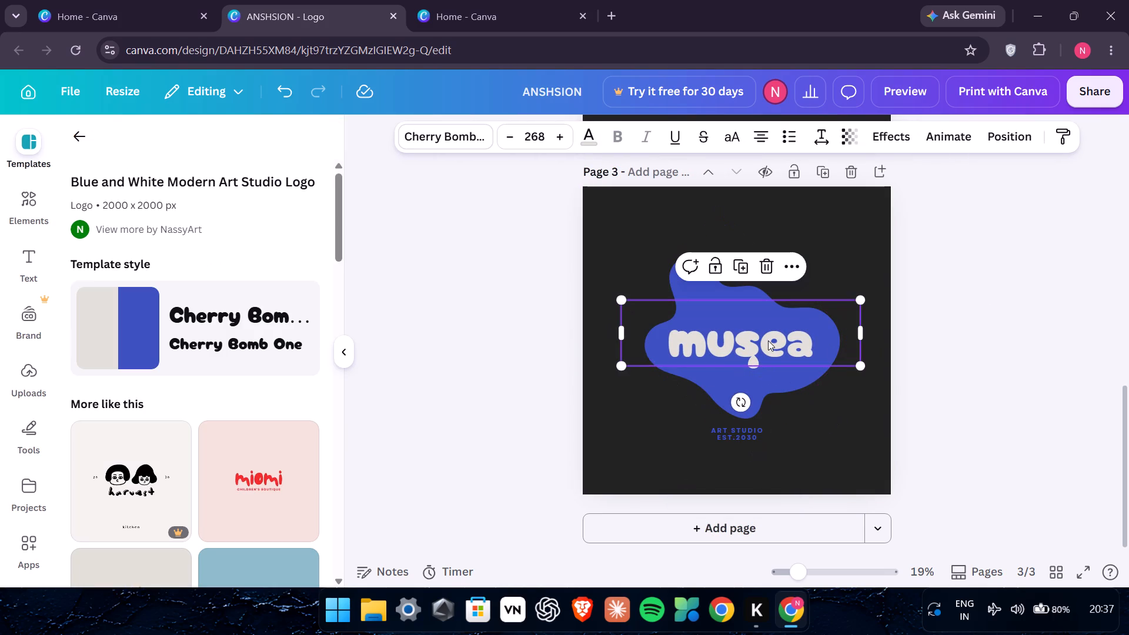
{"action": "left_click", "coordinate": [811, 373]}
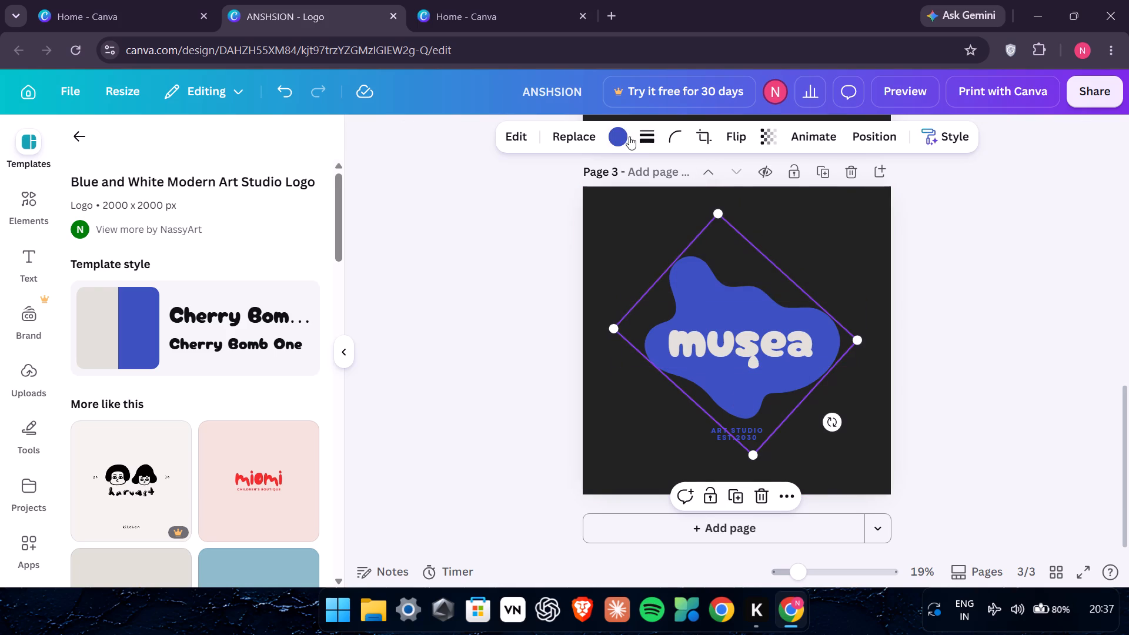
{"action": "left_click", "coordinate": [622, 132]}
{"action": "left_click", "coordinate": [198, 245]}
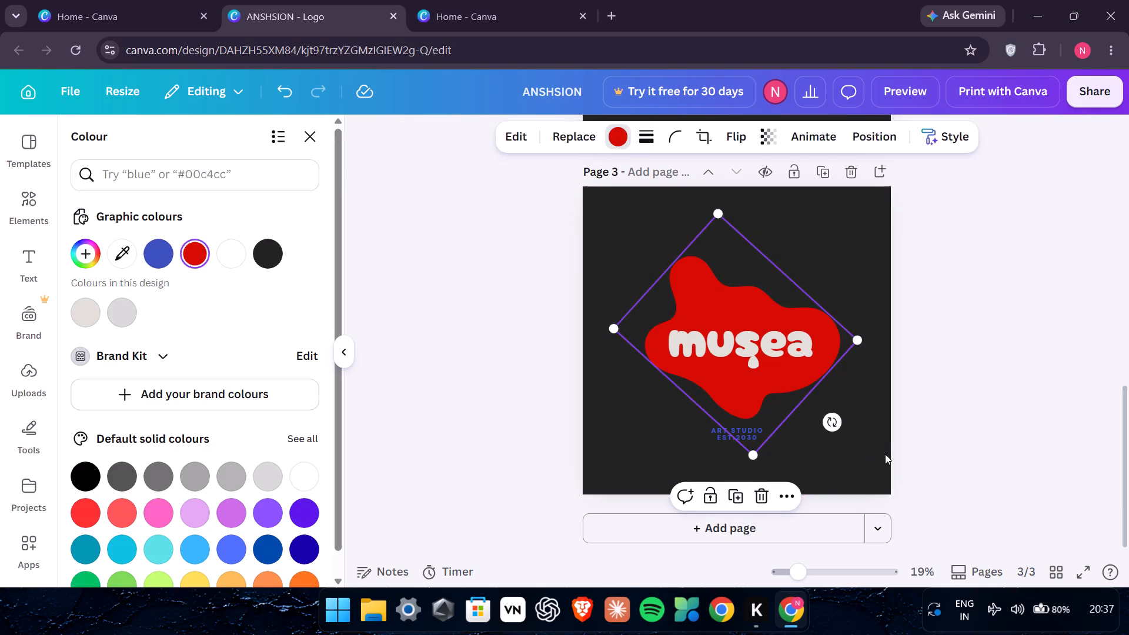
Change the "musea" wordmark's text colour to the design's near-black.
{"action": "left_click", "coordinate": [861, 419]}
{"action": "left_click", "coordinate": [753, 357]}
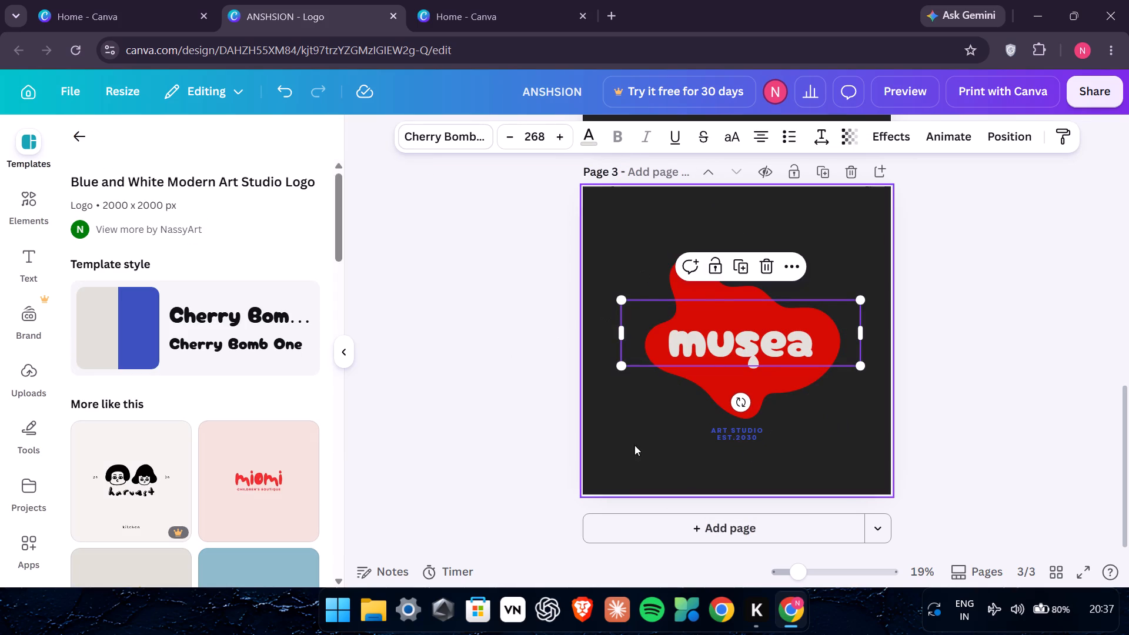
{"action": "left_click", "coordinate": [584, 136]}
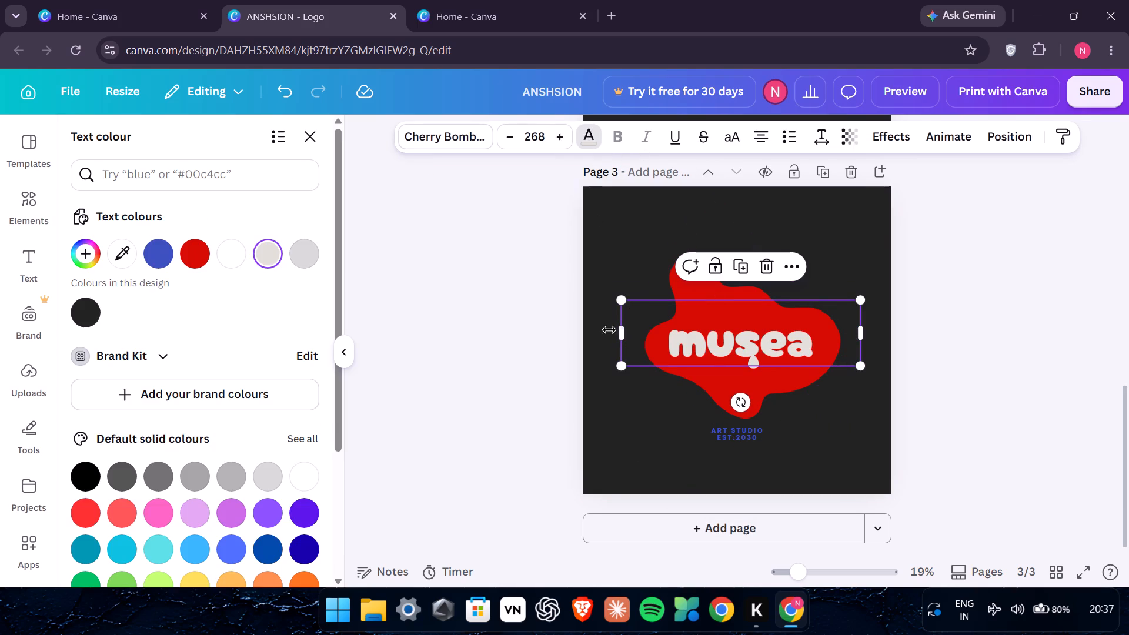
{"action": "left_click", "coordinate": [91, 306]}
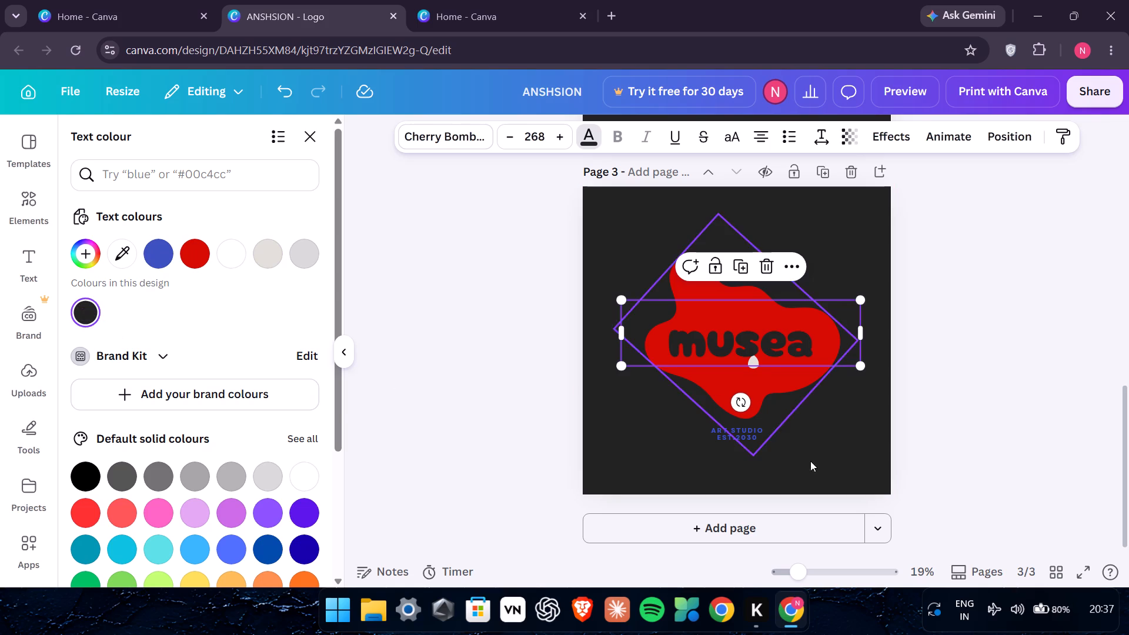
{"action": "double_click", "coordinate": [755, 435]}
{"action": "left_click", "coordinate": [898, 348]}
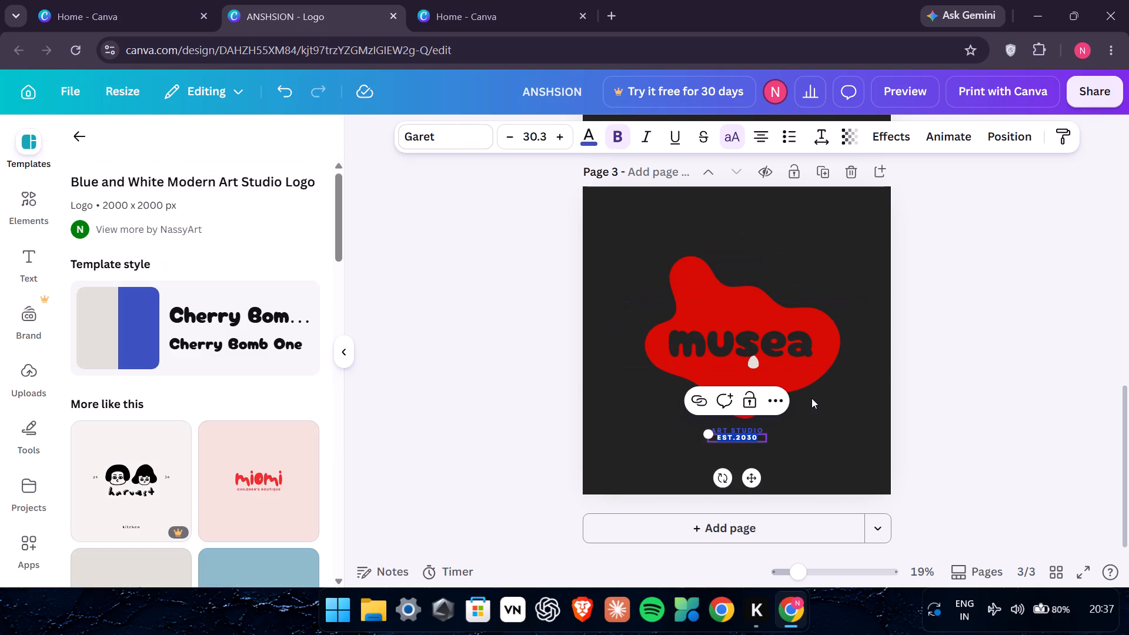
Add a fourth page and apply the Black and White Minimalist Simple Bold Creative Studio Logo template to it.
{"action": "scroll", "coordinate": [811, 398], "scroll_direction": "down", "scroll_amount": 3}
{"action": "left_click", "coordinate": [741, 567]}
{"action": "left_click", "coordinate": [739, 534]}
{"action": "scroll", "coordinate": [359, 406], "scroll_direction": "down", "scroll_amount": 5}
{"action": "scroll", "coordinate": [298, 422], "scroll_direction": "down", "scroll_amount": 6}
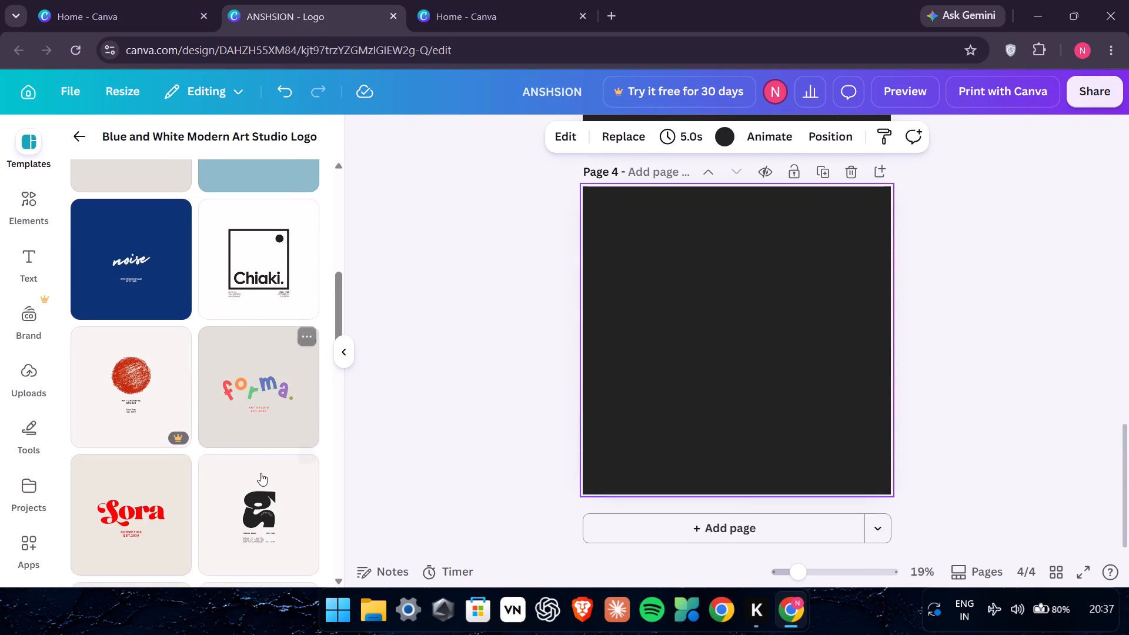
{"action": "left_click_drag", "start_coordinate": [276, 516], "coordinate": [720, 335]}
{"action": "left_click", "coordinate": [794, 333]}
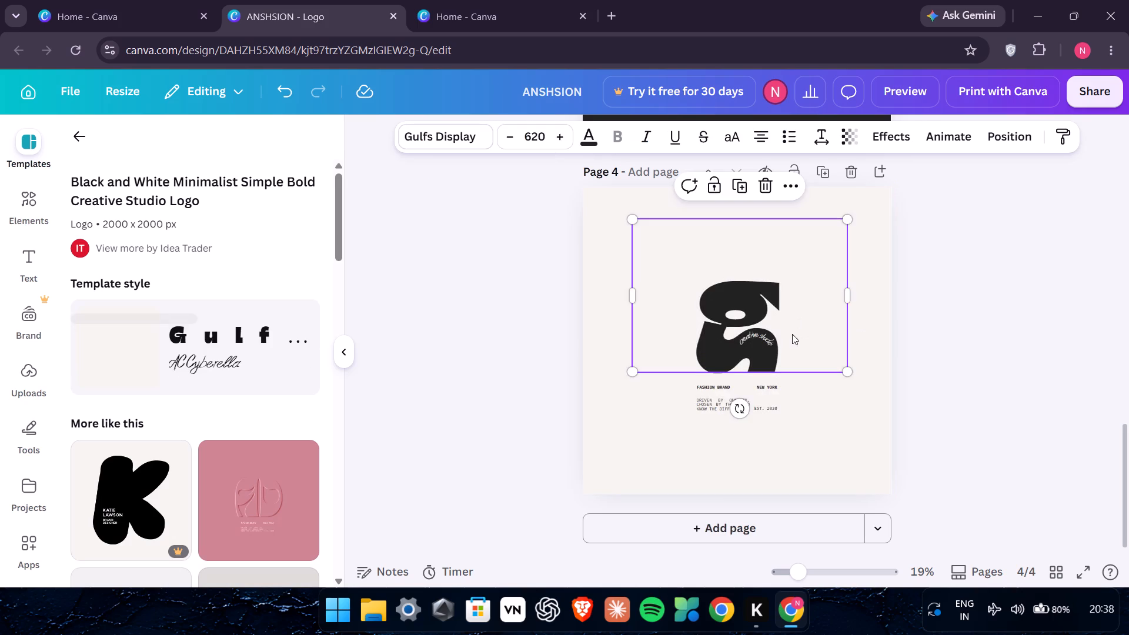
Change page 4's background from the light tint to the design's near-black colour.
{"action": "scroll", "coordinate": [796, 334], "scroll_direction": "up", "scroll_amount": 3}
{"action": "scroll", "coordinate": [801, 332], "scroll_direction": "down", "scroll_amount": 5}
{"action": "left_click", "coordinate": [867, 401]}
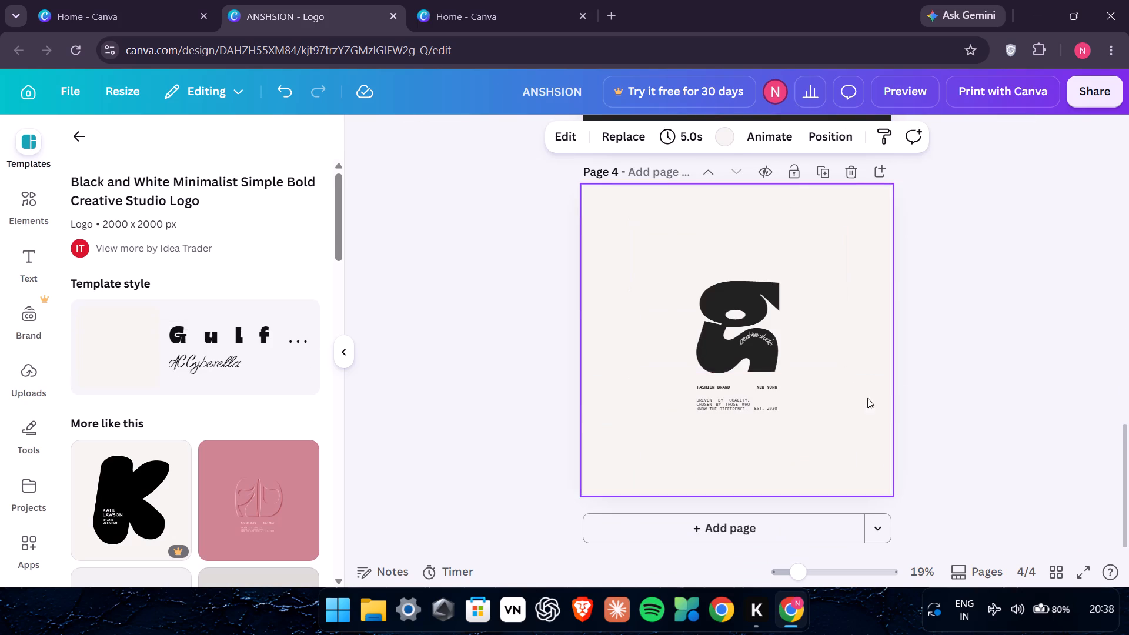
{"action": "left_click", "coordinate": [723, 135]}
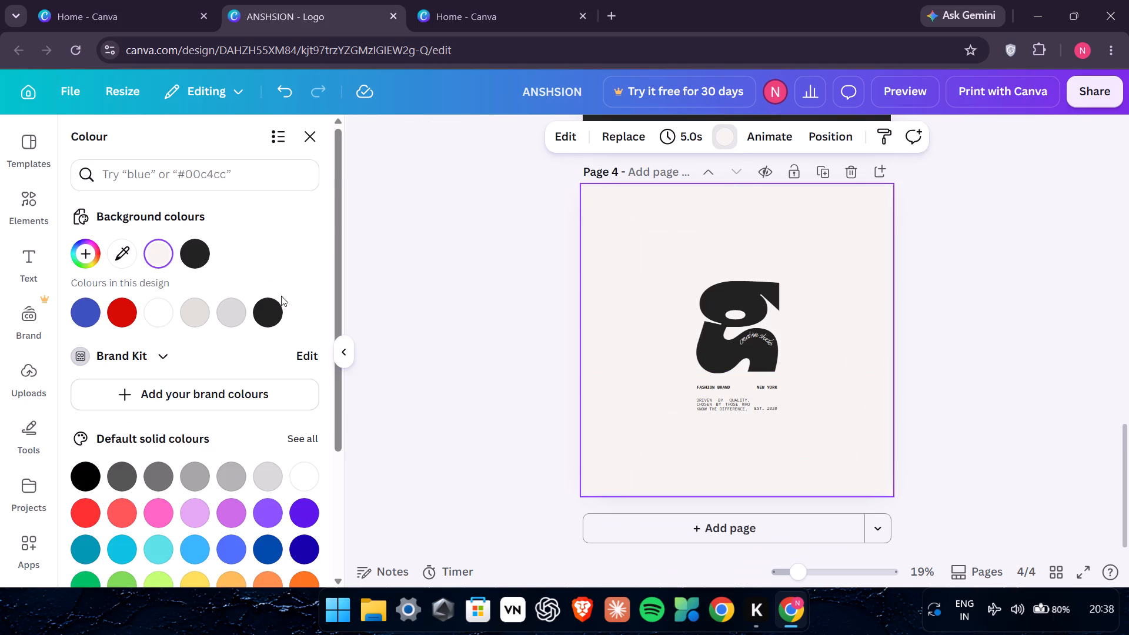
{"action": "left_click", "coordinate": [281, 296]}
{"action": "left_click", "coordinate": [279, 314]}
Recolour the large letter "g" on page 4 to red #D80C03 and apply the change to all matching dark elements.
{"action": "left_click", "coordinate": [741, 336]}
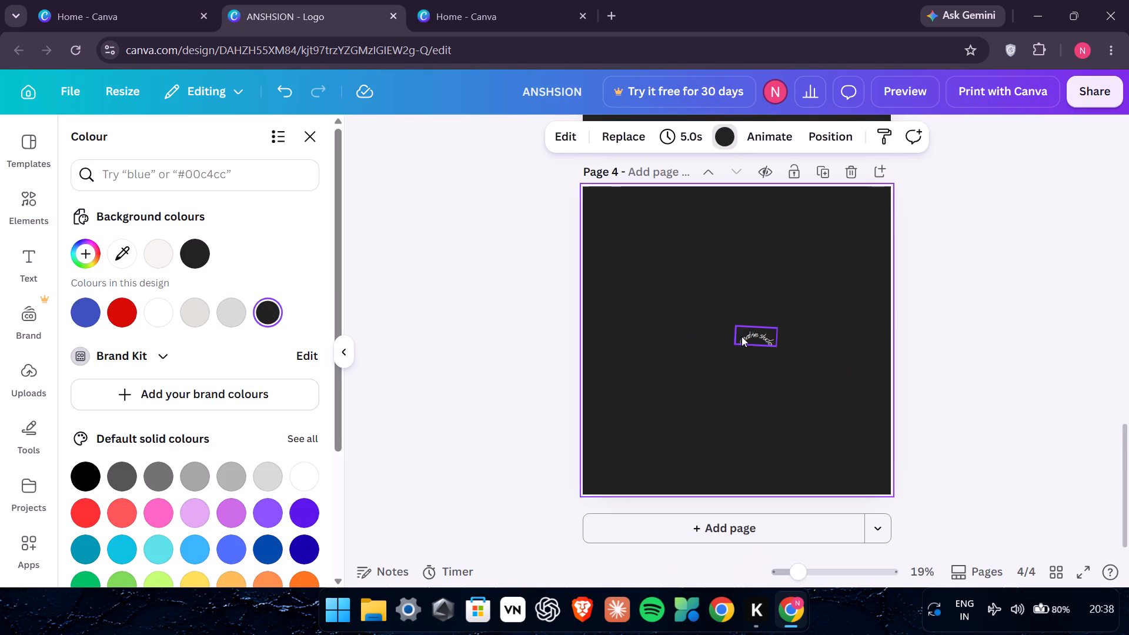
{"action": "left_click", "coordinate": [719, 337]}
{"action": "left_click", "coordinate": [719, 337]}
{"action": "left_click", "coordinate": [719, 337]}
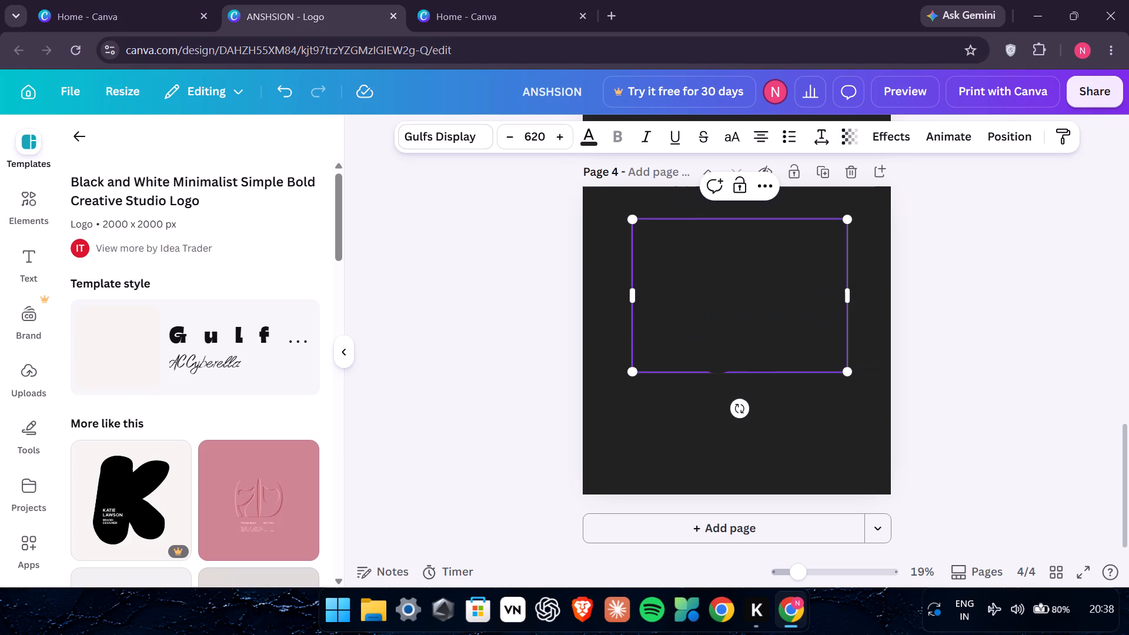
{"action": "left_click", "coordinate": [719, 337]}
{"action": "left_click", "coordinate": [588, 128]}
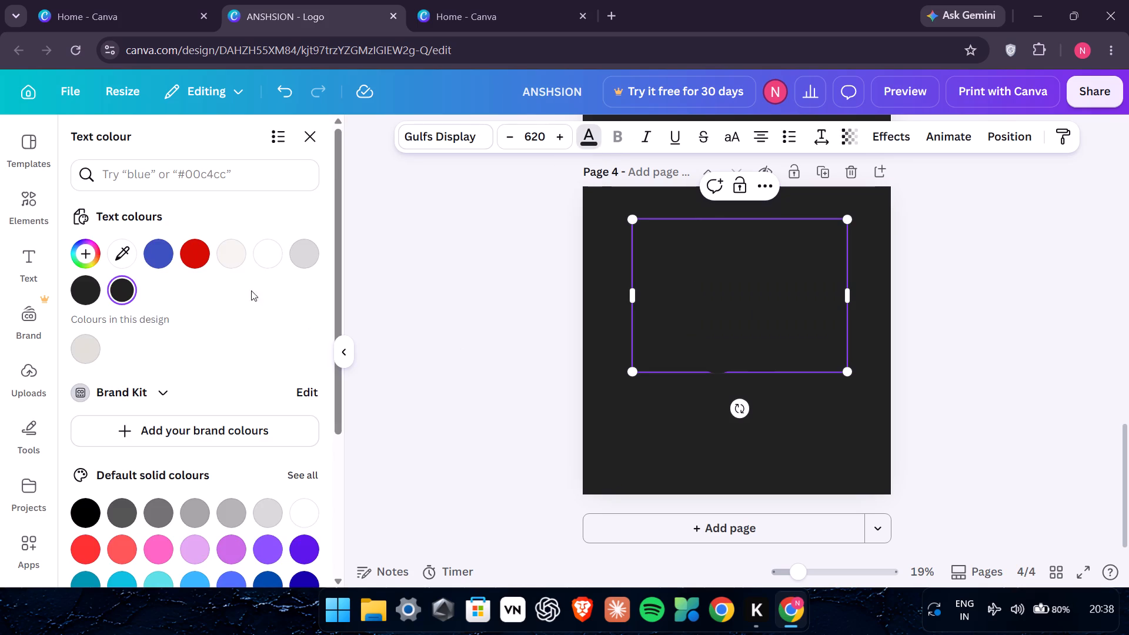
{"action": "left_click", "coordinate": [204, 258]}
{"action": "left_click", "coordinate": [194, 253]}
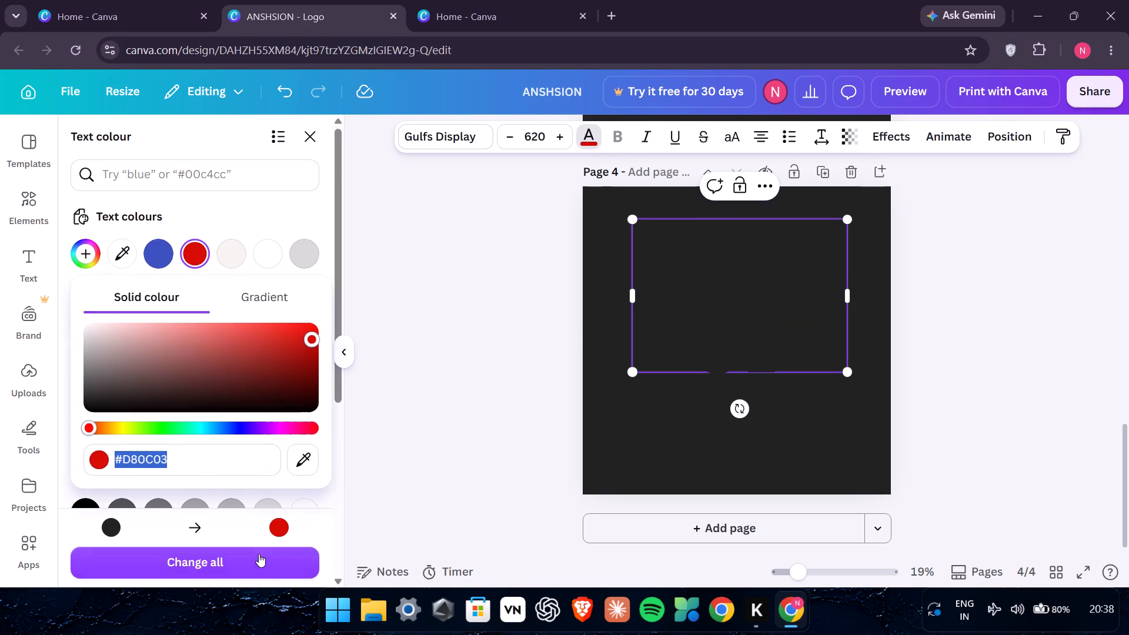
{"action": "left_click", "coordinate": [259, 550]}
{"action": "left_click", "coordinate": [528, 420]}
{"action": "left_click", "coordinate": [700, 409]}
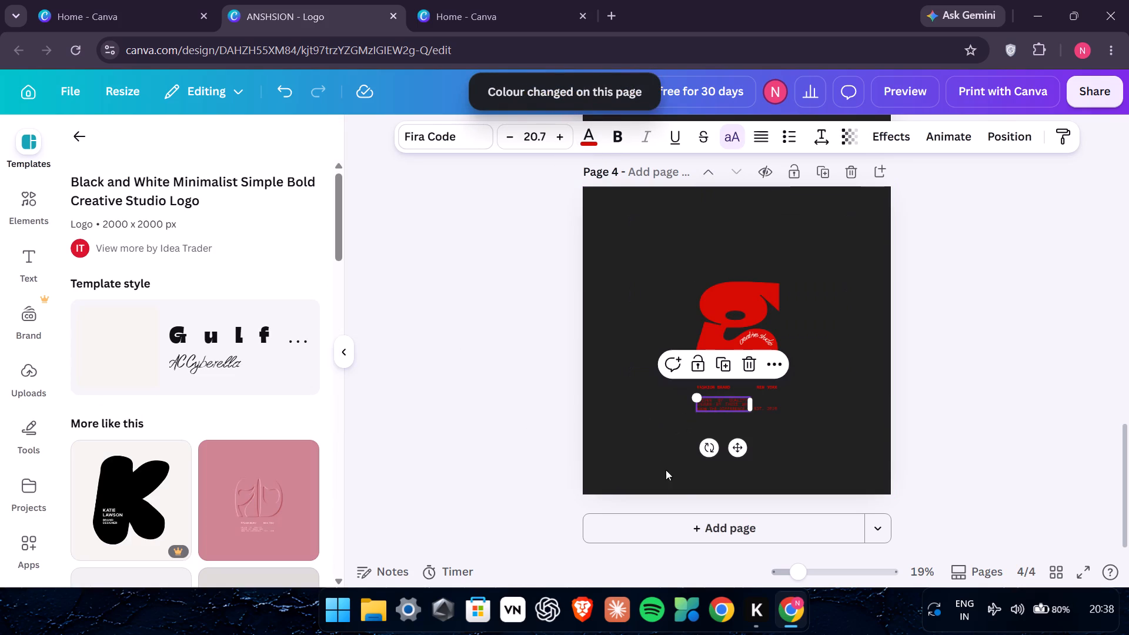
Add a fifth page and apply the Black and White Simple Bold Typographic Creative Studio Logo template to it.
{"action": "left_click", "coordinate": [700, 532]}
{"action": "scroll", "coordinate": [310, 437], "scroll_direction": "down", "scroll_amount": 4}
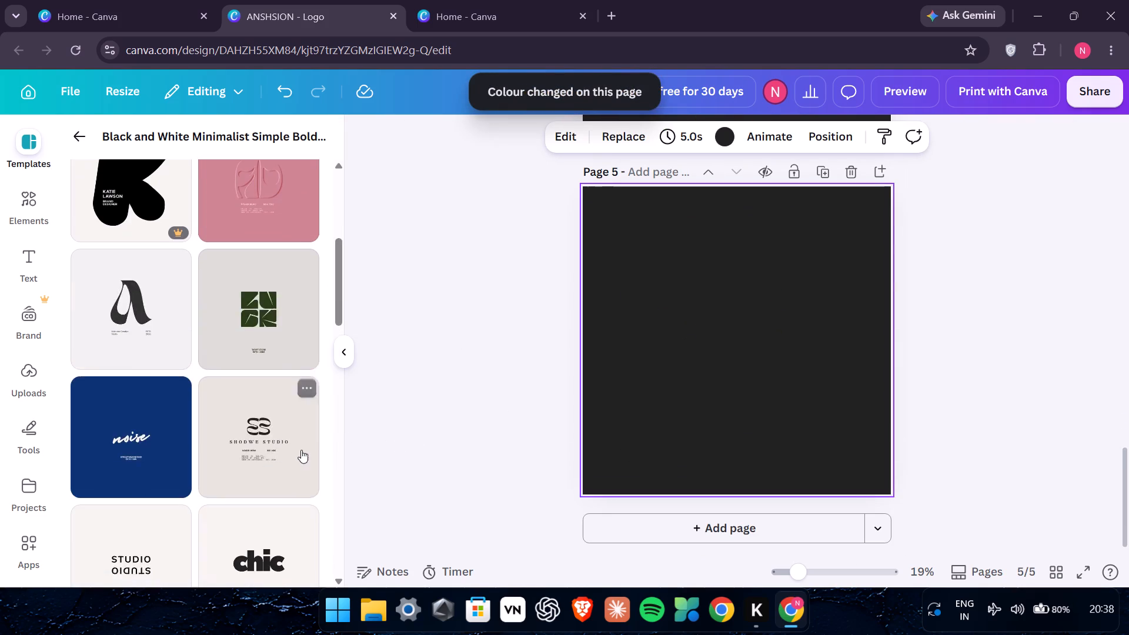
{"action": "scroll", "coordinate": [299, 444], "scroll_direction": "down", "scroll_amount": 4}
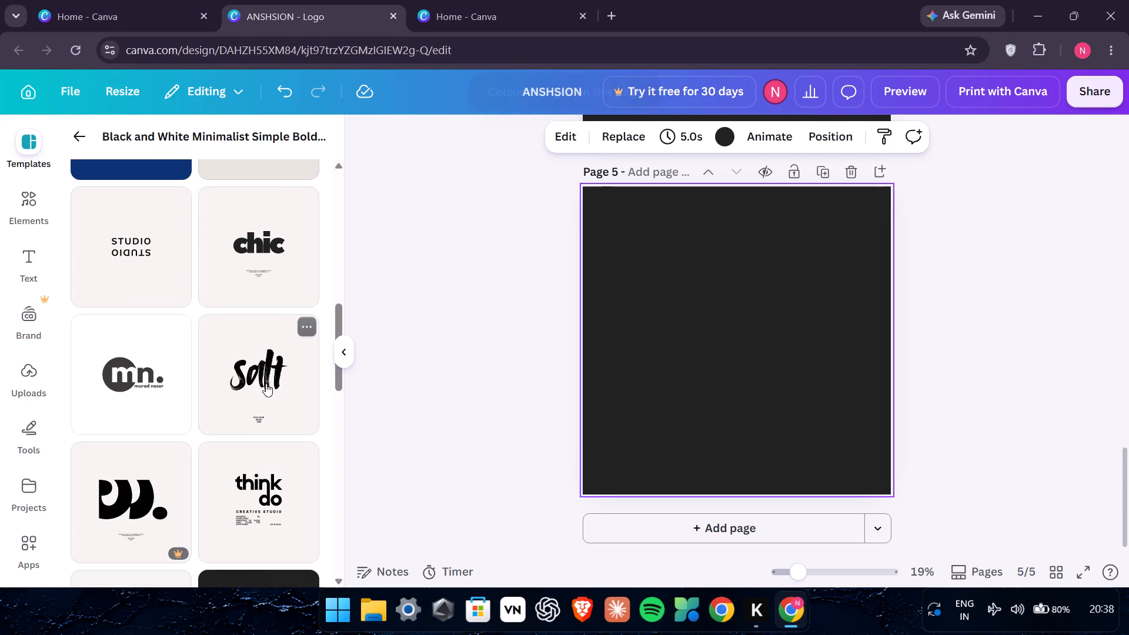
{"action": "left_click_drag", "start_coordinate": [277, 478], "coordinate": [503, 376]}
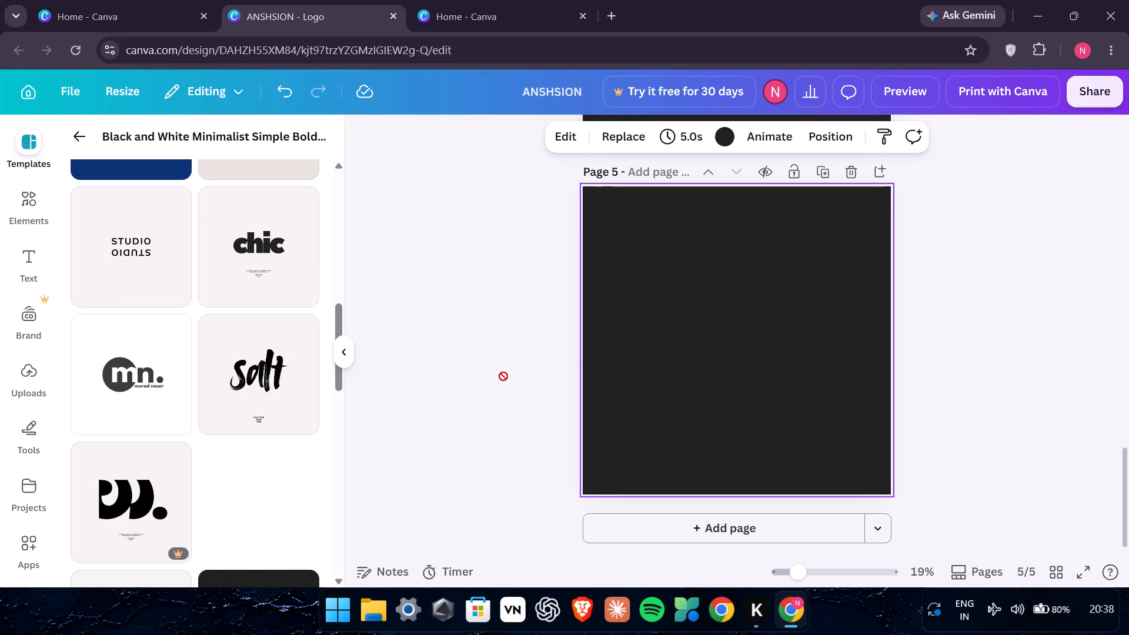
{"action": "left_click_drag", "start_coordinate": [503, 376], "coordinate": [703, 319]}
{"action": "left_click", "coordinate": [770, 286]}
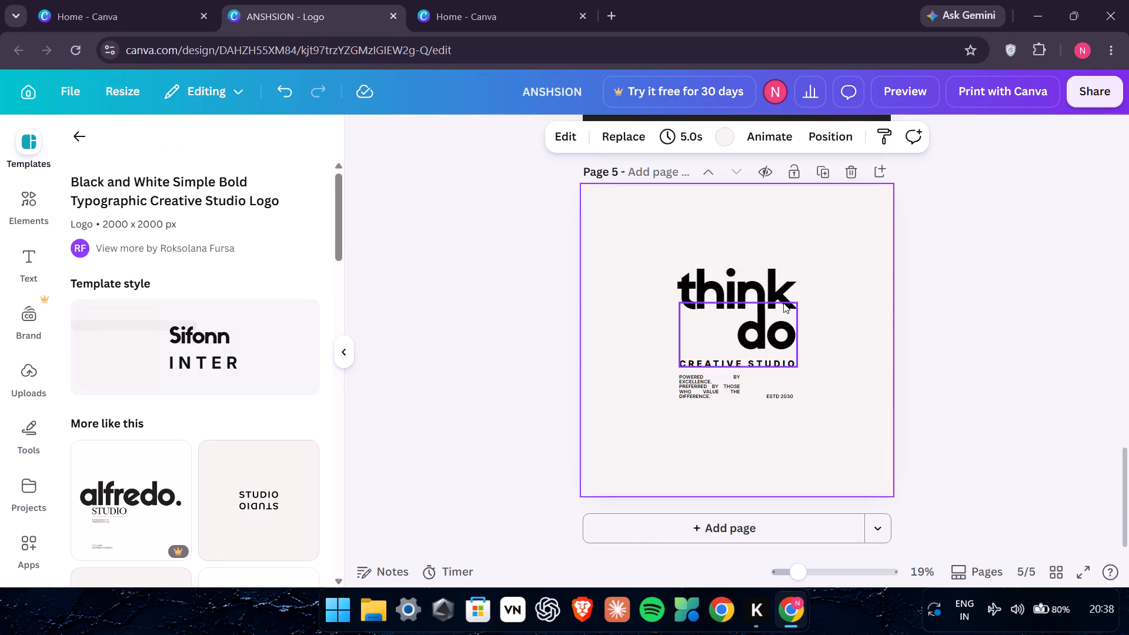
Replace the word "do" in the page 5 logo with "WORK".
{"action": "double_click", "coordinate": [788, 334]}
{"action": "key", "text": "BackSpace"}
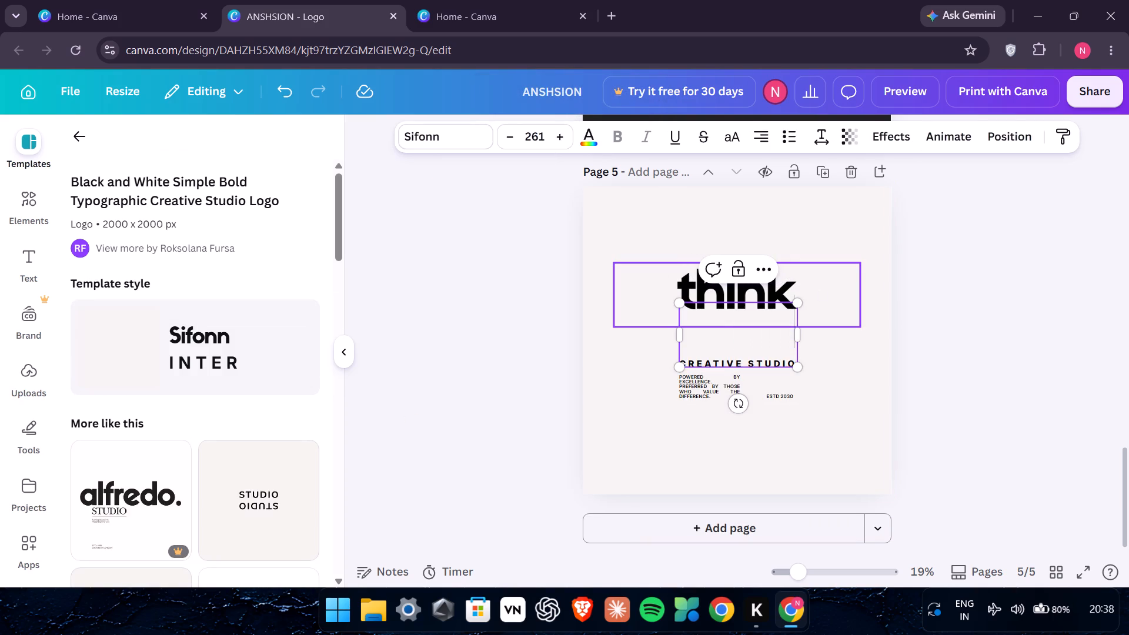
{"action": "key", "text": "BackSpace"}
{"action": "type", "text": "WO"}
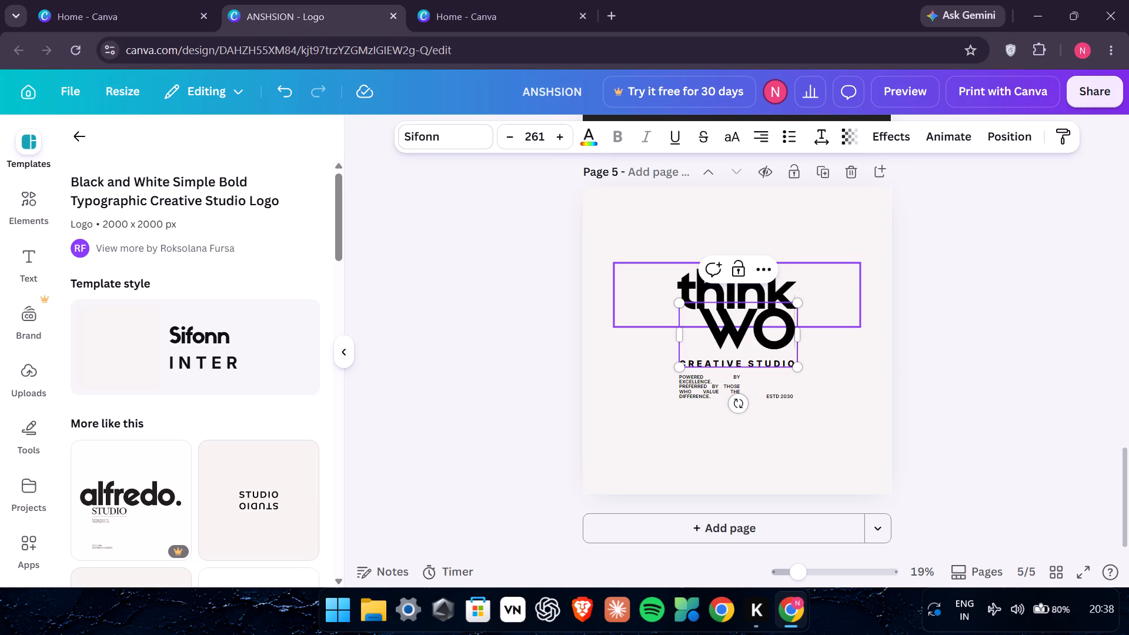
{"action": "key", "text": "BackSpace"}
{"action": "type", "text": "ORK"}
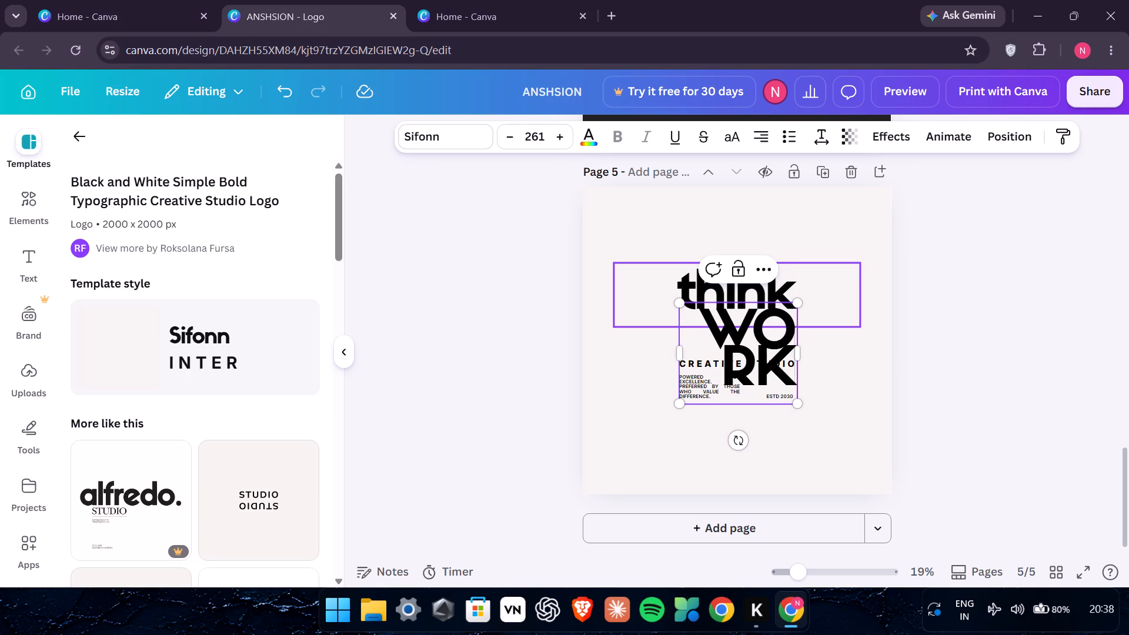
Widen the "WORK" text box to about 1,174 so the word fits on one line.
{"action": "left_click_drag", "start_coordinate": [797, 362], "coordinate": [844, 353]}
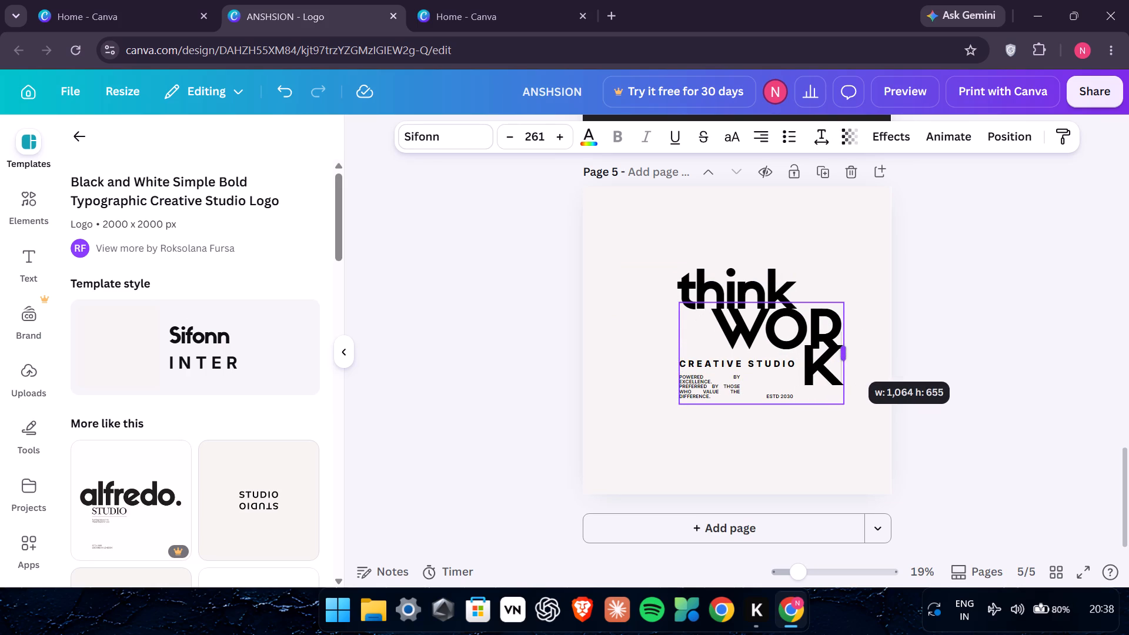
{"action": "left_click_drag", "start_coordinate": [844, 353], "coordinate": [842, 353]}
{"action": "left_click_drag", "start_coordinate": [844, 353], "coordinate": [867, 357]}
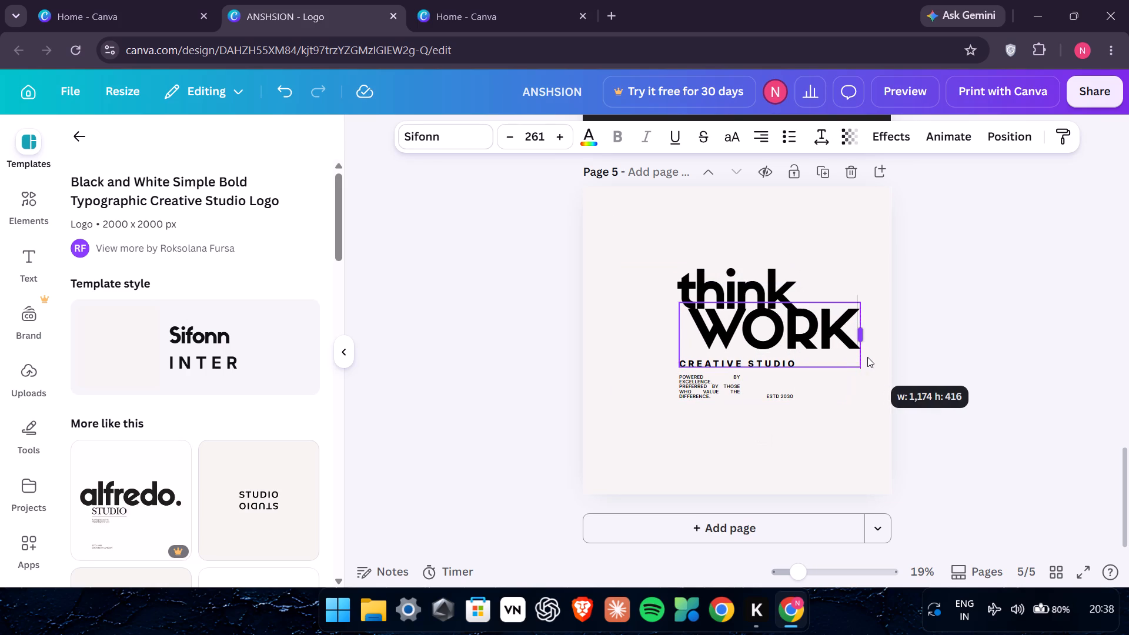
{"action": "left_click_drag", "start_coordinate": [867, 357], "coordinate": [861, 358]}
Scale "WORK" down to font size 174 and position it directly beneath "think", offset toward its right end.
{"action": "left_click_drag", "start_coordinate": [861, 364], "coordinate": [839, 341]}
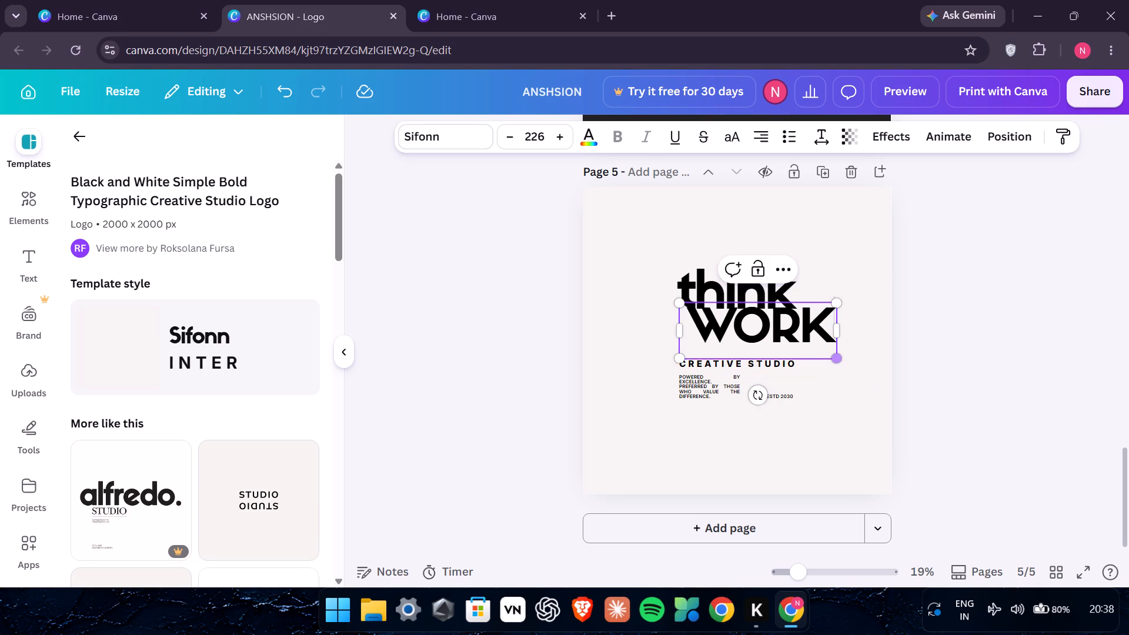
{"action": "left_click_drag", "start_coordinate": [773, 334], "coordinate": [795, 341]}
{"action": "left_click", "coordinate": [771, 355]}
{"action": "left_click_drag", "start_coordinate": [764, 346], "coordinate": [797, 355]}
{"action": "left_click_drag", "start_coordinate": [832, 355], "coordinate": [800, 329]}
{"action": "left_click_drag", "start_coordinate": [699, 315], "coordinate": [752, 333]}
{"action": "left_click", "coordinate": [719, 348]}
{"action": "left_click_drag", "start_coordinate": [713, 316], "coordinate": [749, 322]}
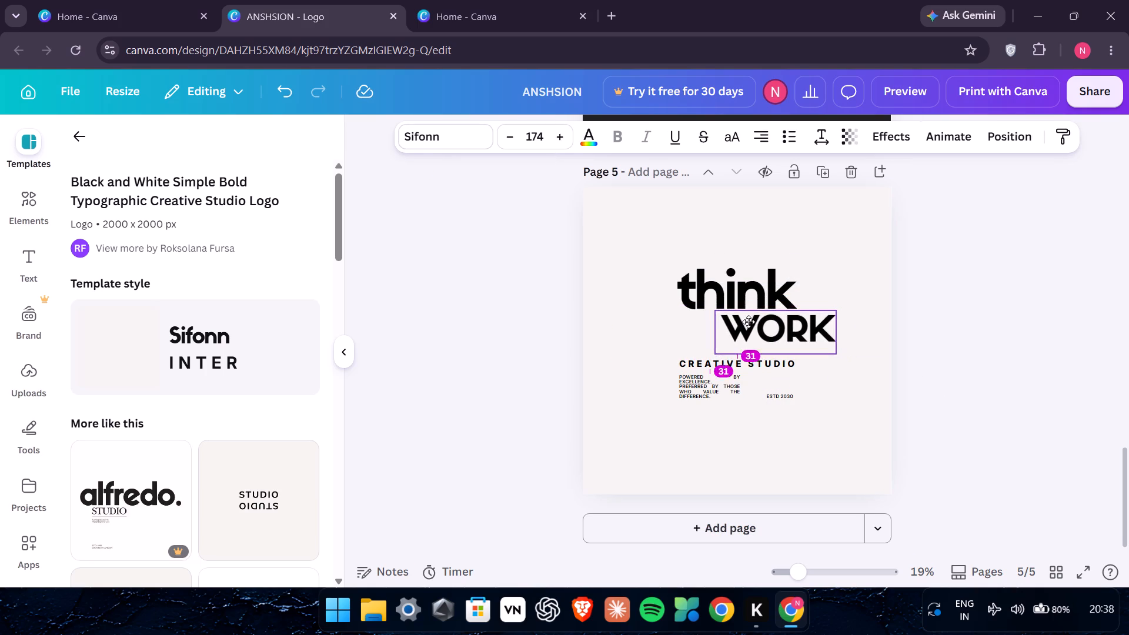
{"action": "left_click_drag", "start_coordinate": [749, 322], "coordinate": [740, 317]}
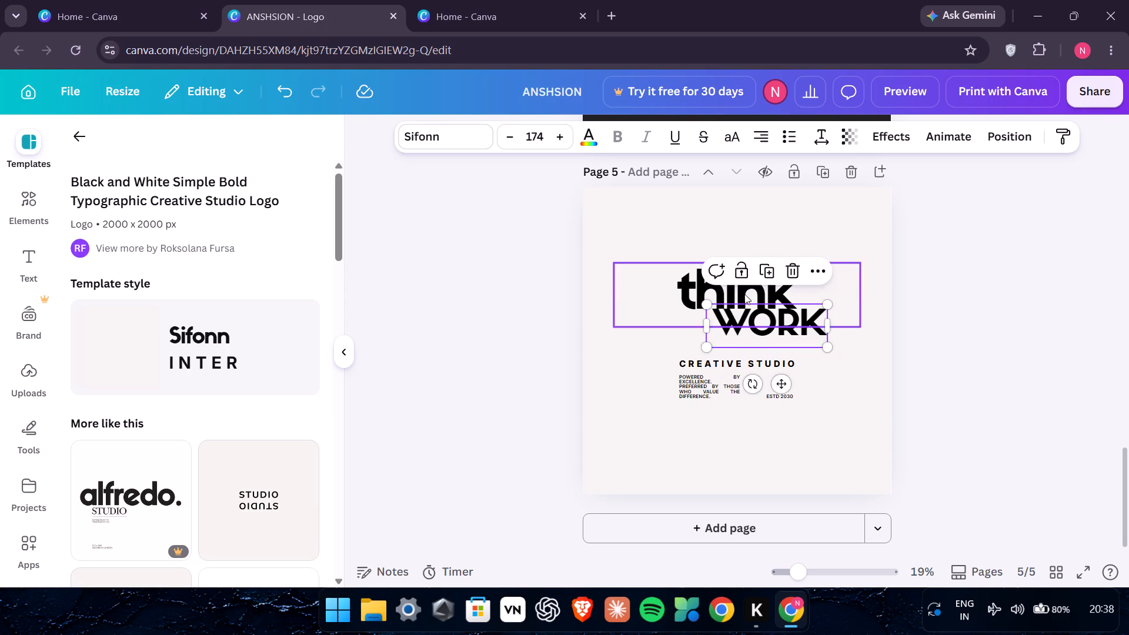
Scale the word "think" in the page 5 logo up to font size 278.
{"action": "left_click", "coordinate": [744, 294]}
{"action": "left_click", "coordinate": [769, 294]}
{"action": "left_click", "coordinate": [769, 294]}
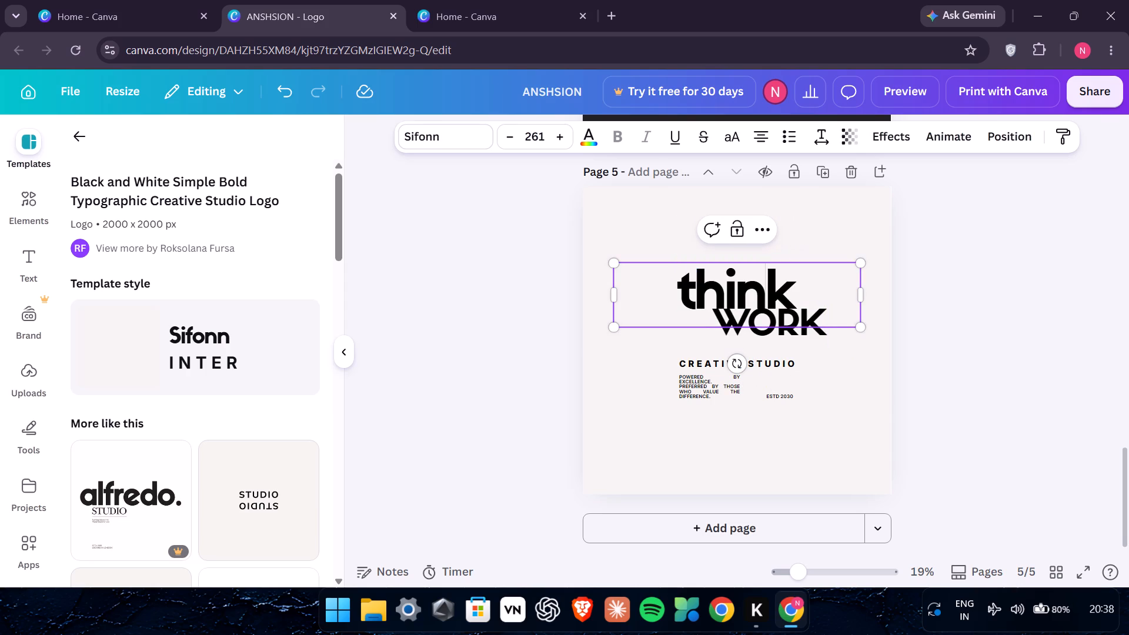
{"action": "left_click_drag", "start_coordinate": [863, 261], "coordinate": [877, 249]}
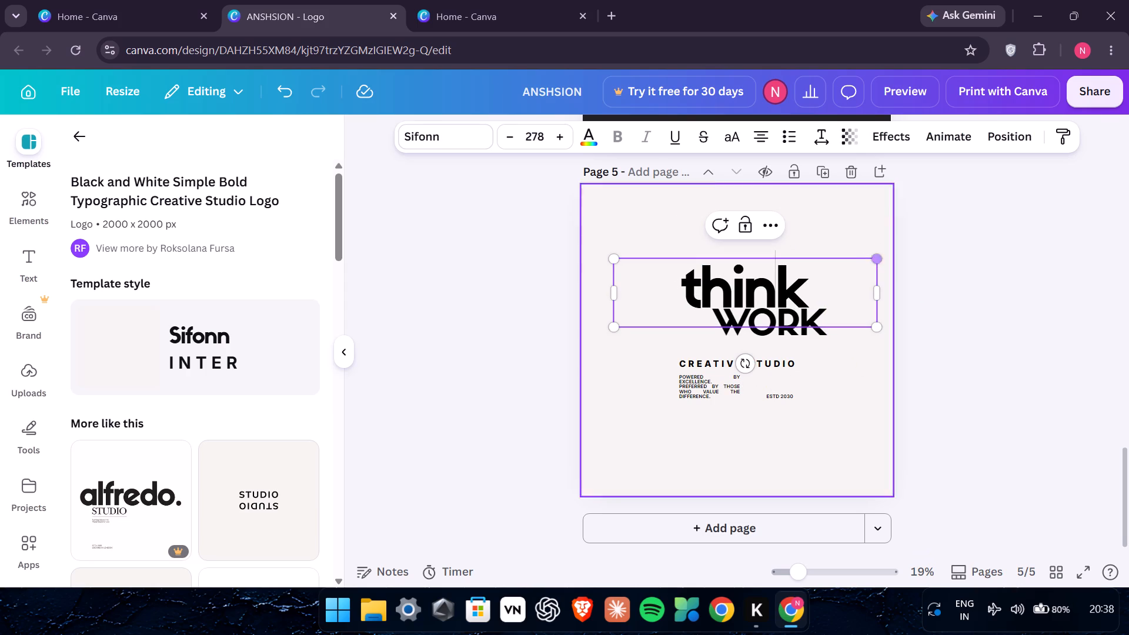
{"action": "left_click_drag", "start_coordinate": [772, 297], "coordinate": [758, 297]}
{"action": "left_click", "coordinate": [860, 296]}
Move "CREATIVE STUDIO" up directly beneath "WORK", and bring the small tagline and "ESTD 2030" up just below it.
{"action": "left_click", "coordinate": [797, 365]}
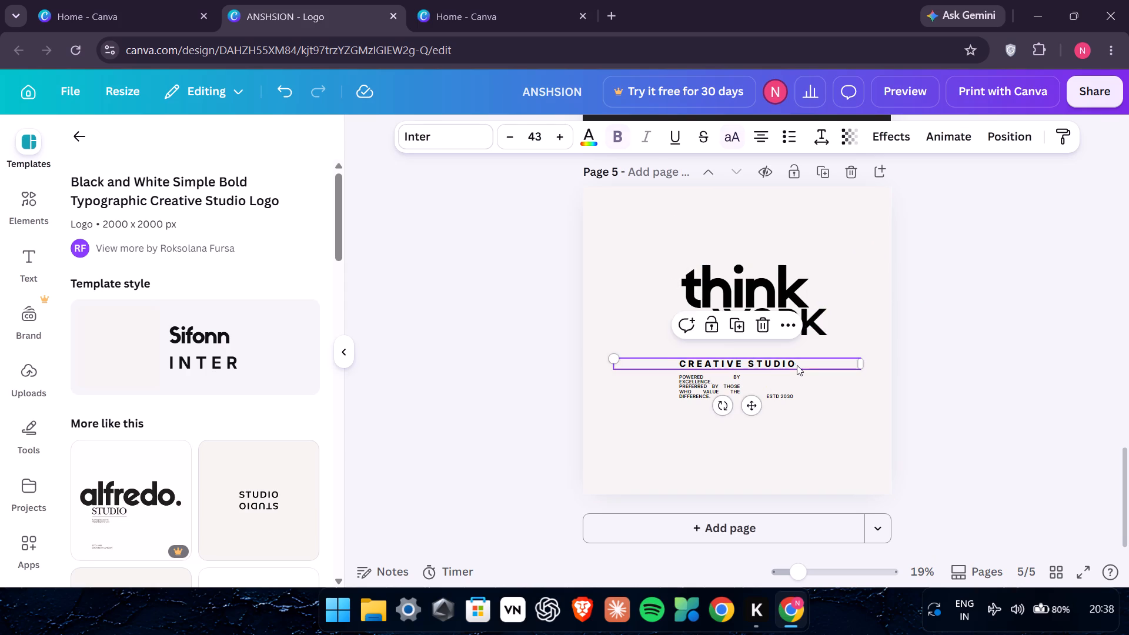
{"action": "left_click_drag", "start_coordinate": [795, 362], "coordinate": [802, 344]}
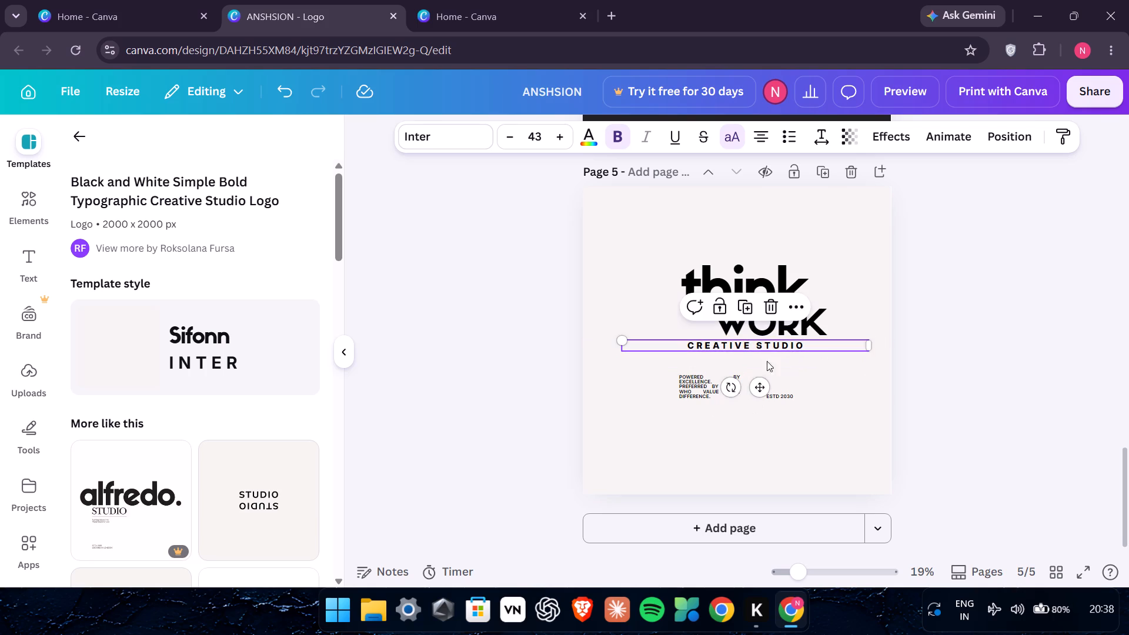
{"action": "left_click", "coordinate": [708, 382]}
{"action": "left_click_drag", "start_coordinate": [708, 382], "coordinate": [725, 365]}
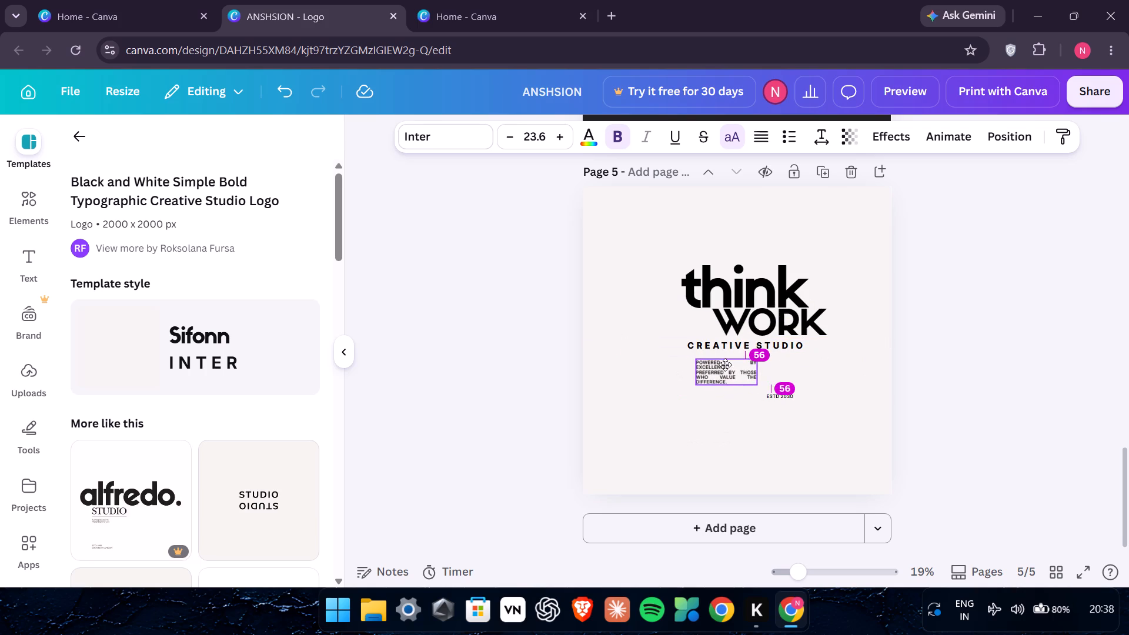
{"action": "left_click_drag", "start_coordinate": [725, 365], "coordinate": [725, 361]}
{"action": "left_click", "coordinate": [780, 395]}
{"action": "left_click_drag", "start_coordinate": [779, 395], "coordinate": [780, 366]}
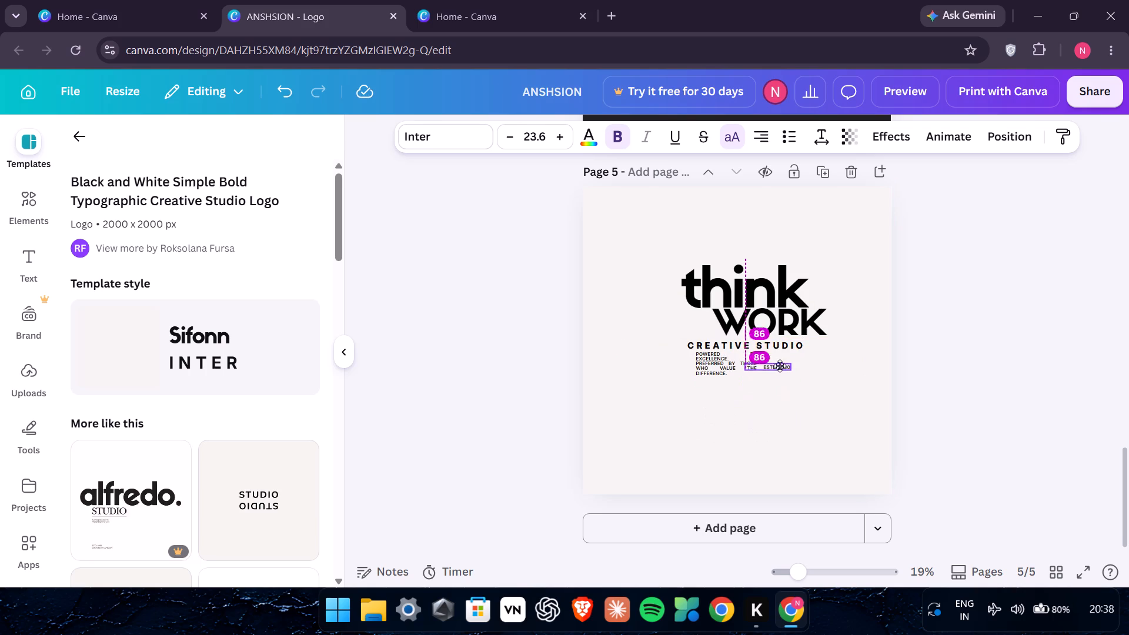
{"action": "left_click_drag", "start_coordinate": [780, 366], "coordinate": [782, 350]}
{"action": "left_click", "coordinate": [780, 377]}
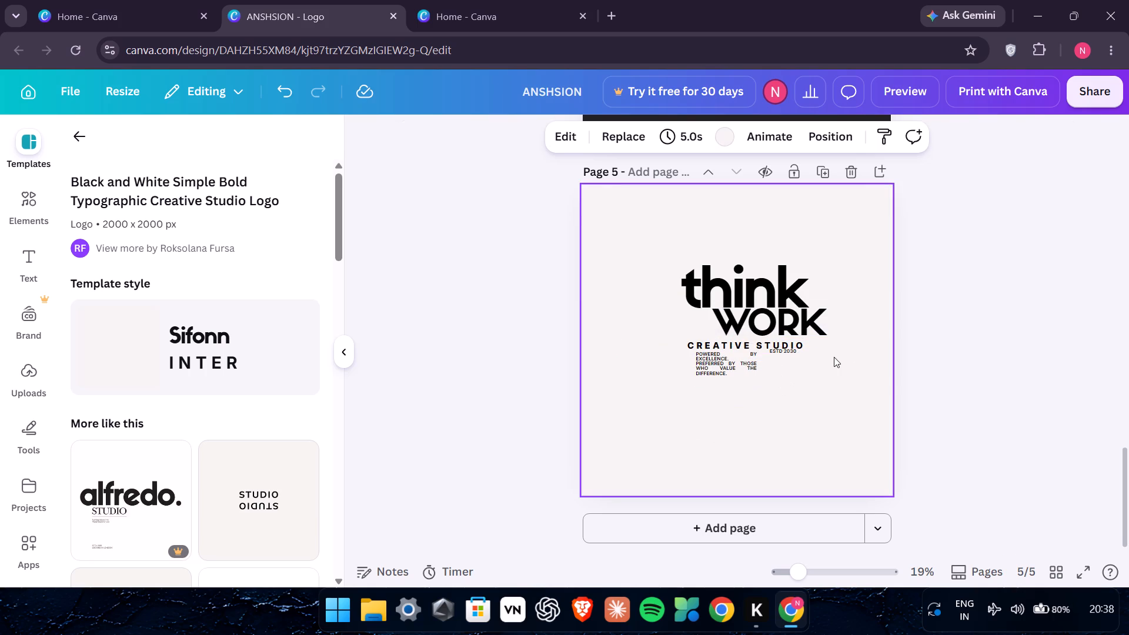
{"action": "left_click", "coordinate": [833, 357]}
{"action": "left_click", "coordinate": [783, 352]}
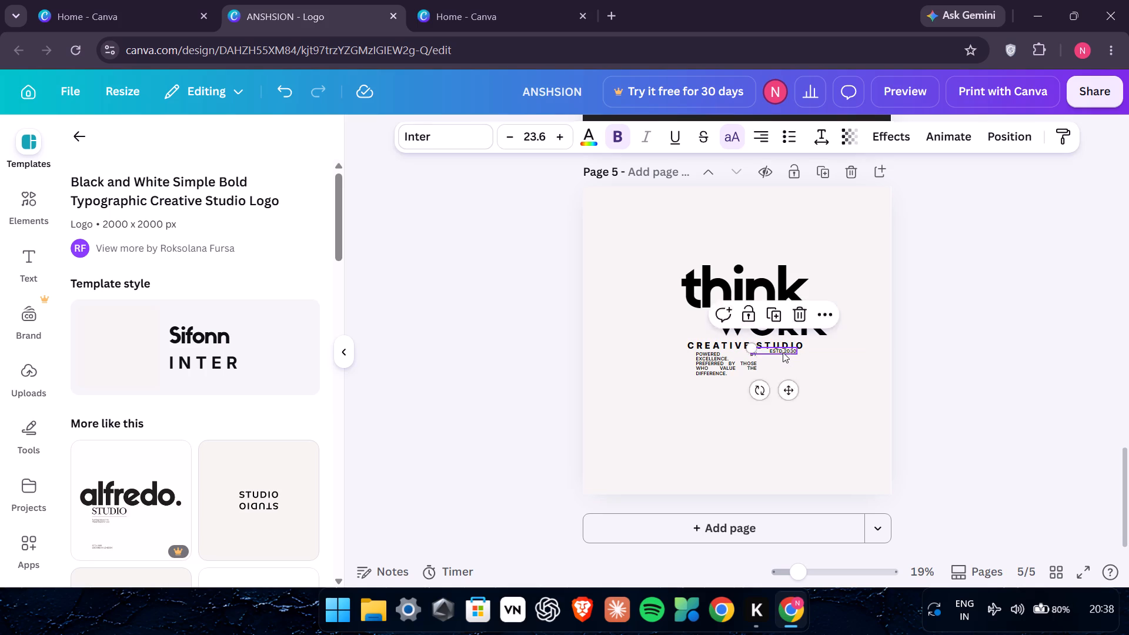
{"action": "left_click", "coordinate": [814, 379]}
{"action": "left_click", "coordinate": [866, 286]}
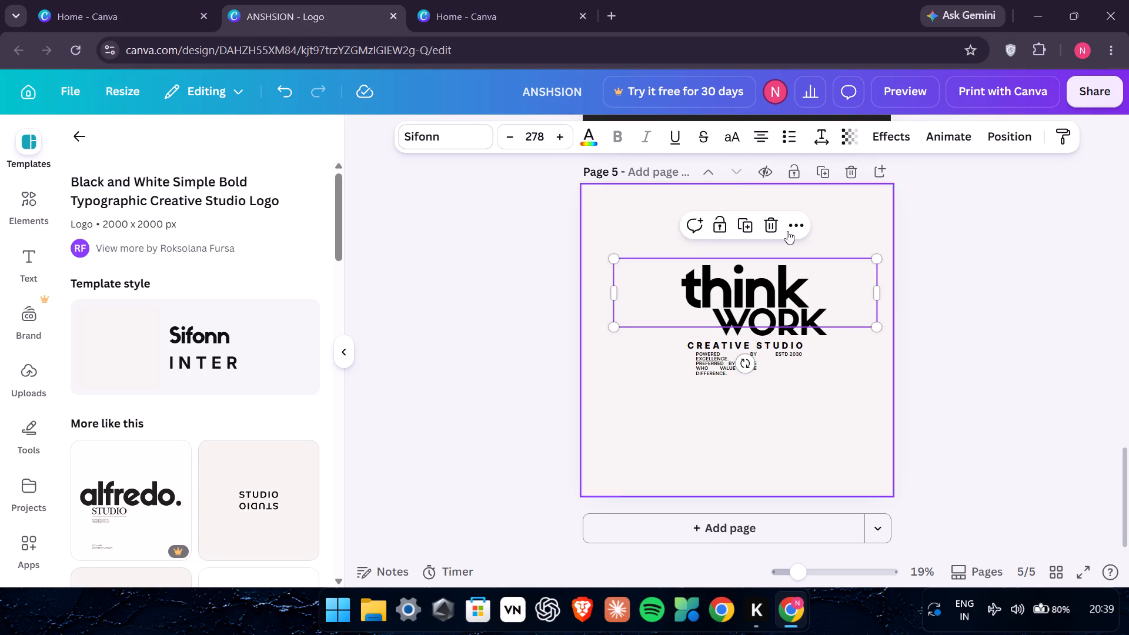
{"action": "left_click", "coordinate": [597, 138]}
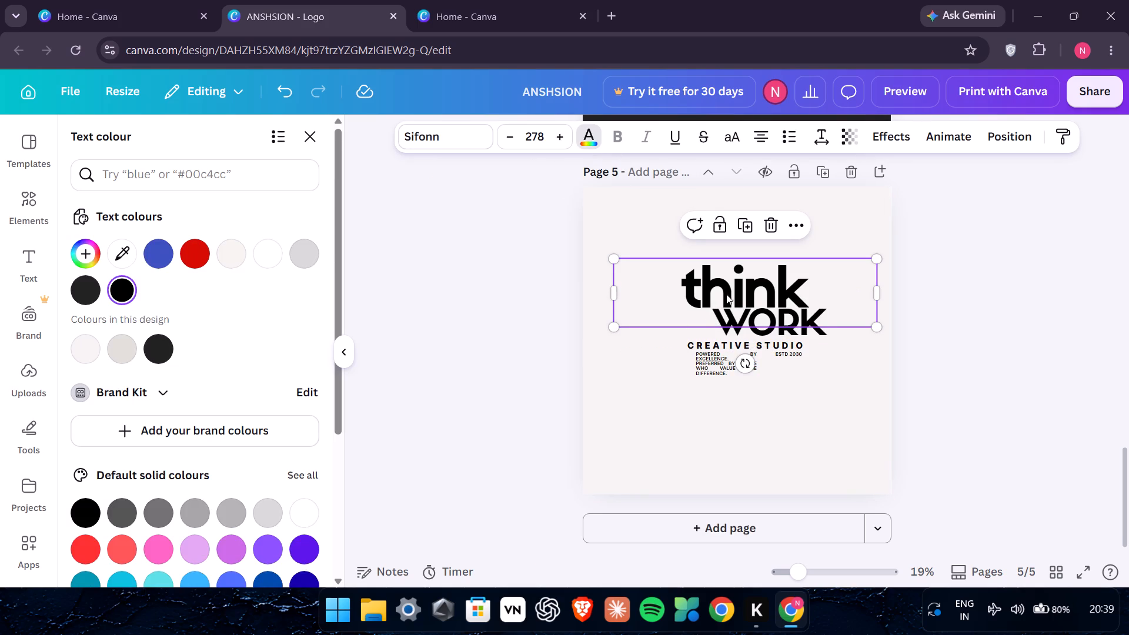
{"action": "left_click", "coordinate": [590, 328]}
Add a sixth page and apply the black Black White Simple Minimalist Modern Tone Creative Studio Logo template to it.
{"action": "scroll", "coordinate": [640, 416], "scroll_direction": "down", "scroll_amount": 1}
{"action": "left_click", "coordinate": [682, 530]}
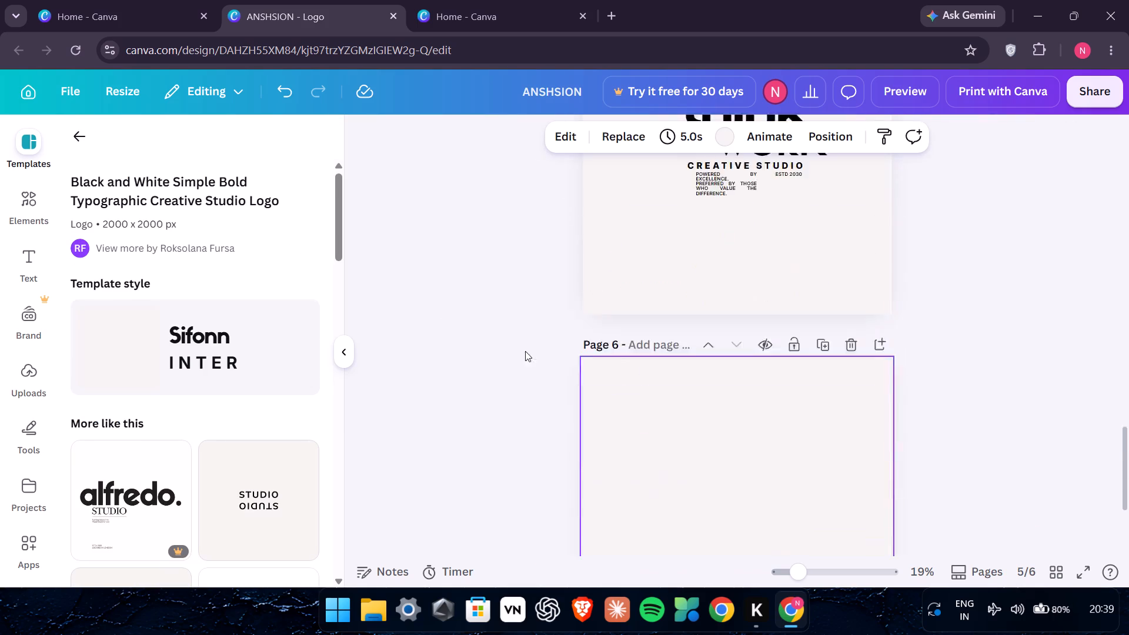
{"action": "scroll", "coordinate": [189, 456], "scroll_direction": "down", "scroll_amount": 19}
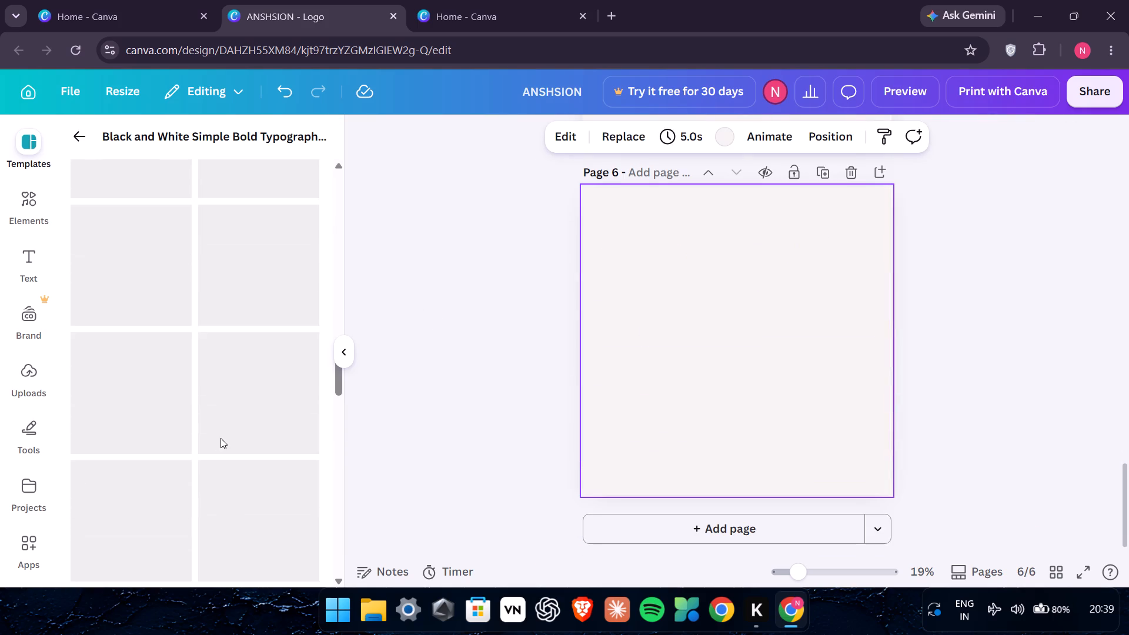
{"action": "left_click_drag", "start_coordinate": [225, 392], "coordinate": [699, 347]}
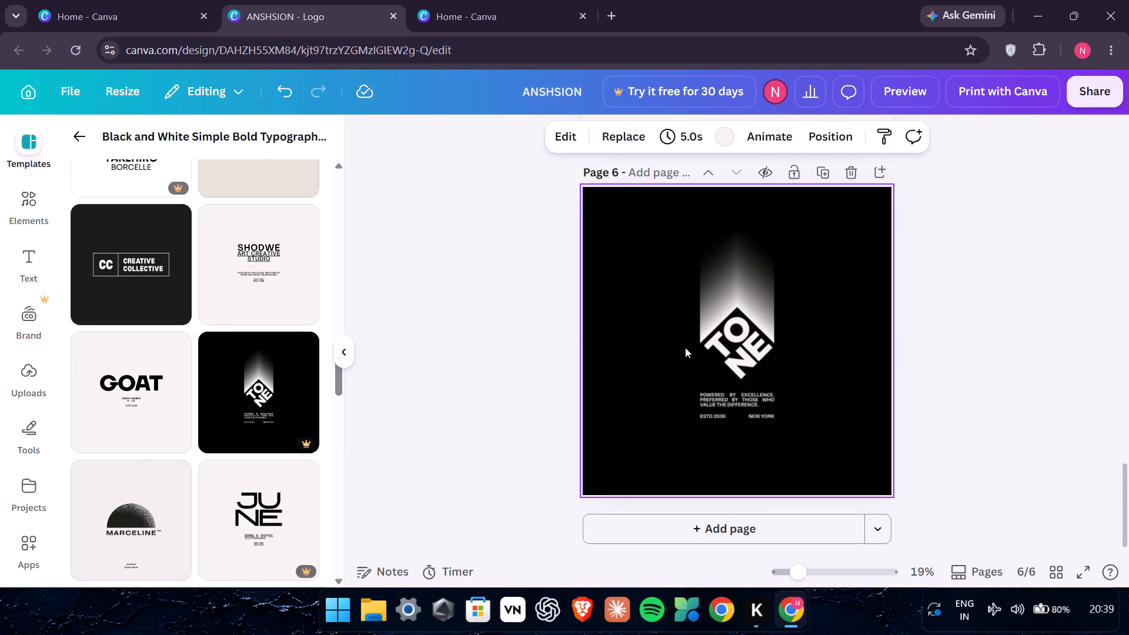
Replace the second line "NE" of the rotated "TONE" text on page 6 with "MA".
{"action": "double_click", "coordinate": [729, 342]}
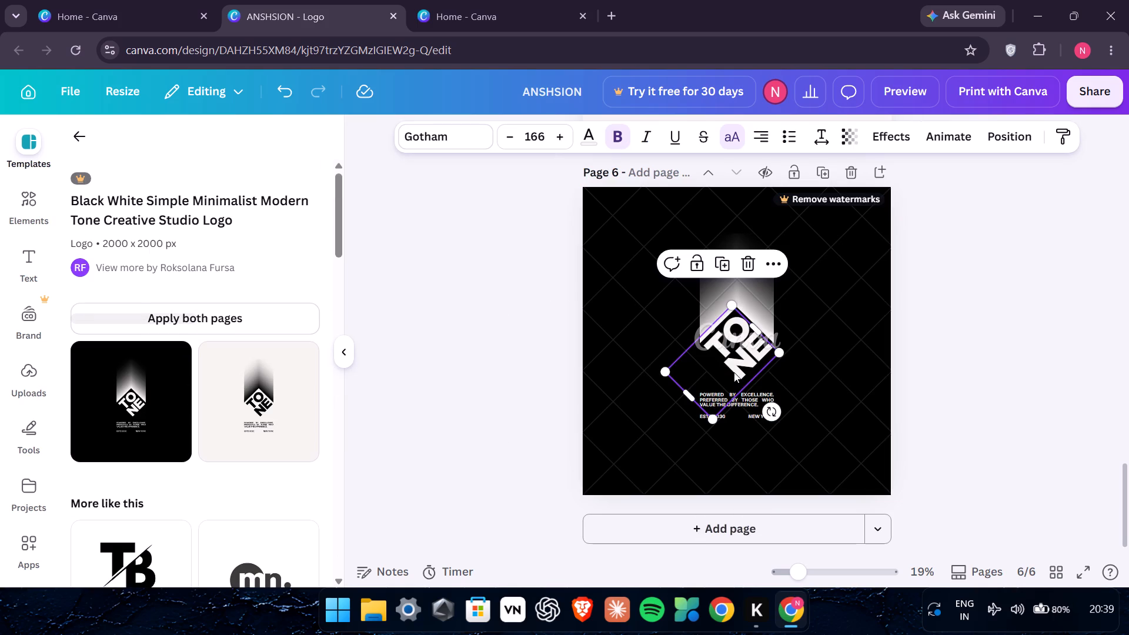
{"action": "left_click", "coordinate": [734, 372]}
{"action": "left_click", "coordinate": [733, 367]}
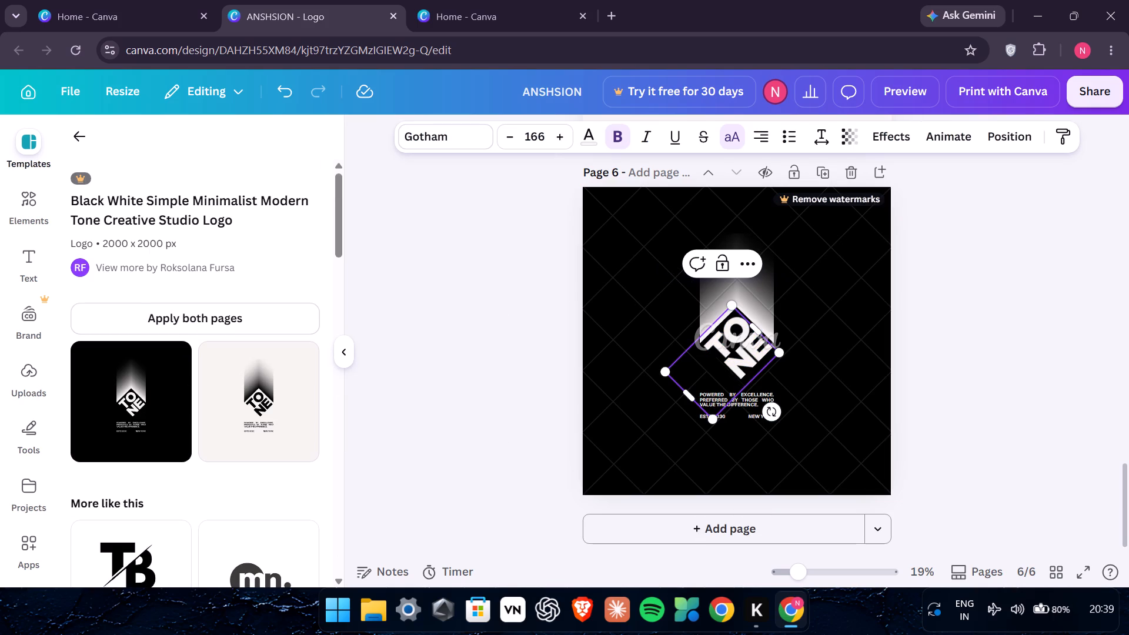
{"action": "double_click", "coordinate": [744, 367]}
{"action": "key", "text": "BackSpace"}
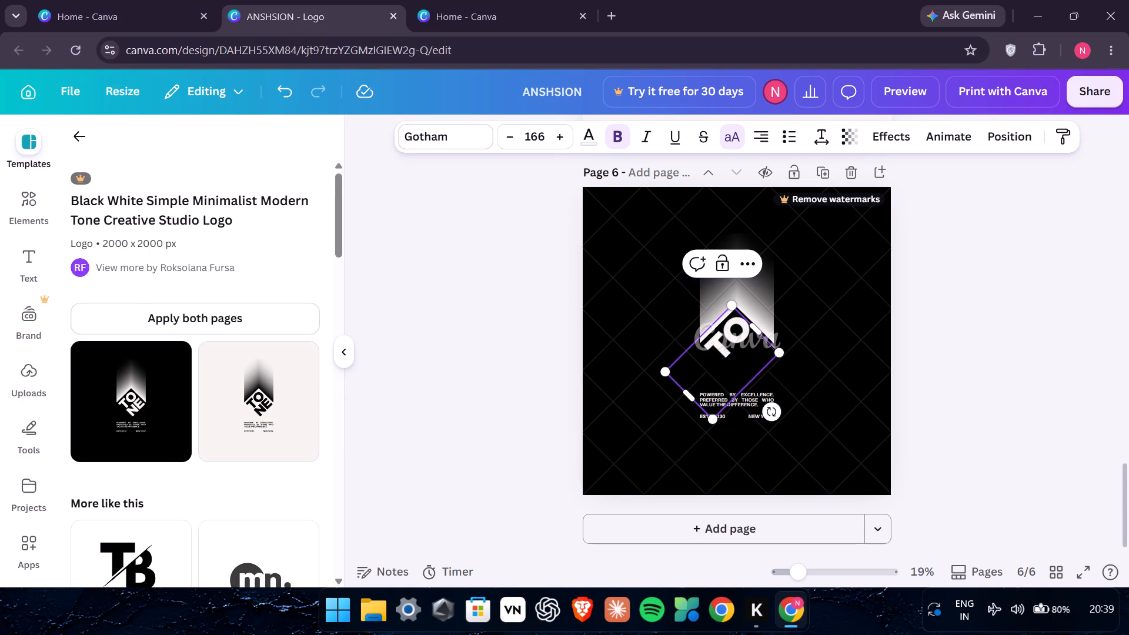
{"action": "type", "text": "MASN"}
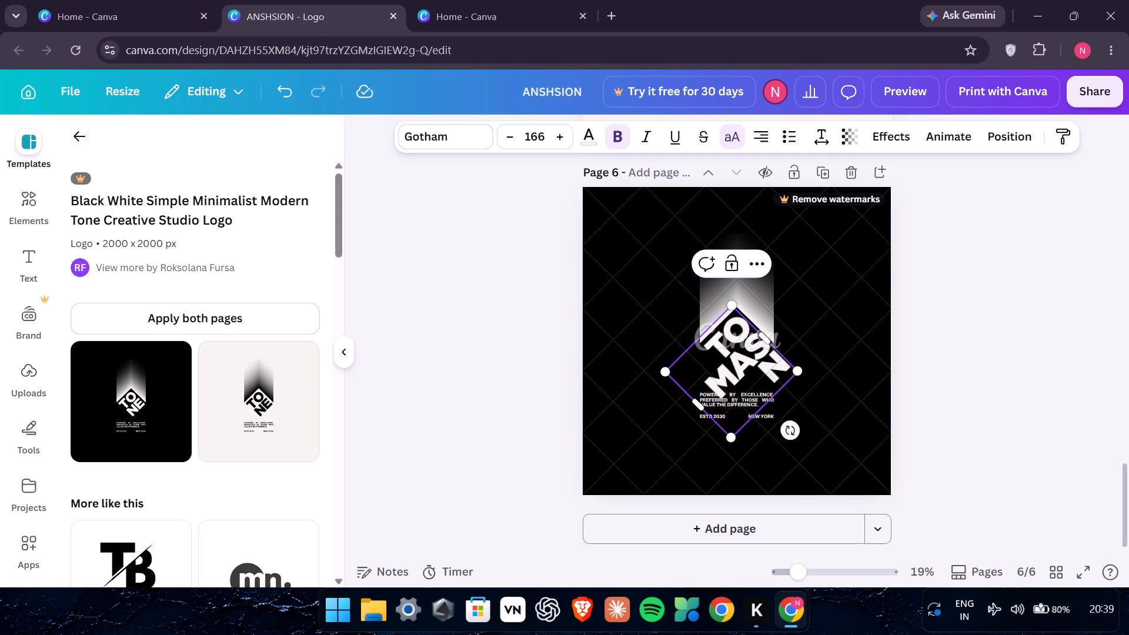
{"action": "key", "text": "BackSpace"}
{"action": "key", "text": "BackSpace"}
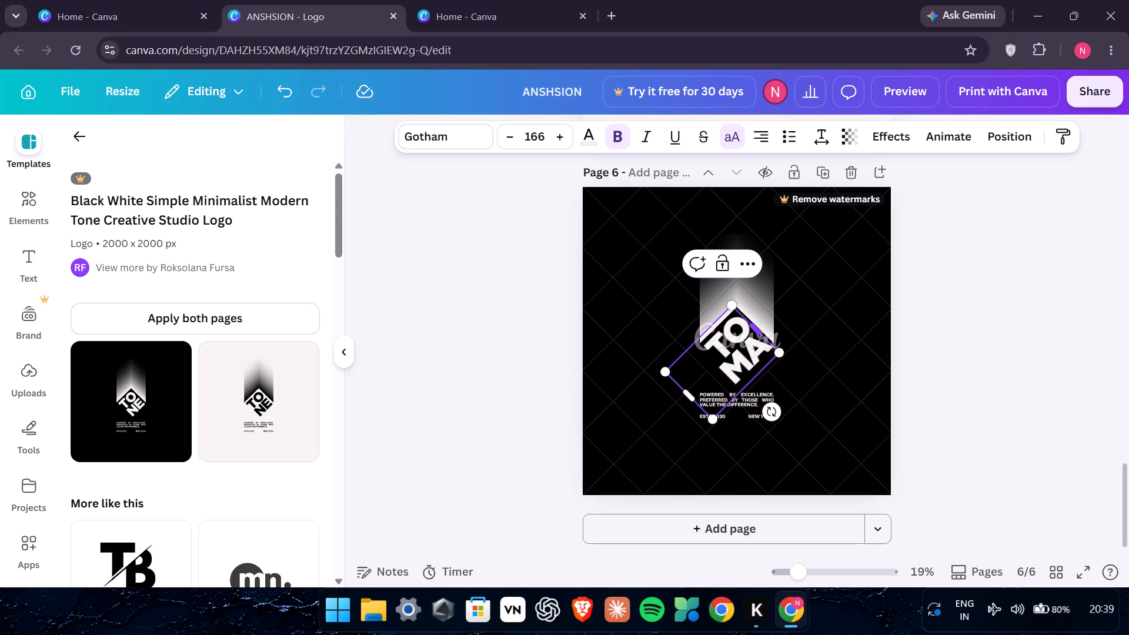
Replace the letters before the "A" with "N" so the rotated page 6 text reads "NA" on one line.
{"action": "double_click", "coordinate": [730, 326]}
{"action": "left_click", "coordinate": [724, 350]}
{"action": "key", "text": "BackSpace"}
{"action": "key", "text": "BackSpace"}
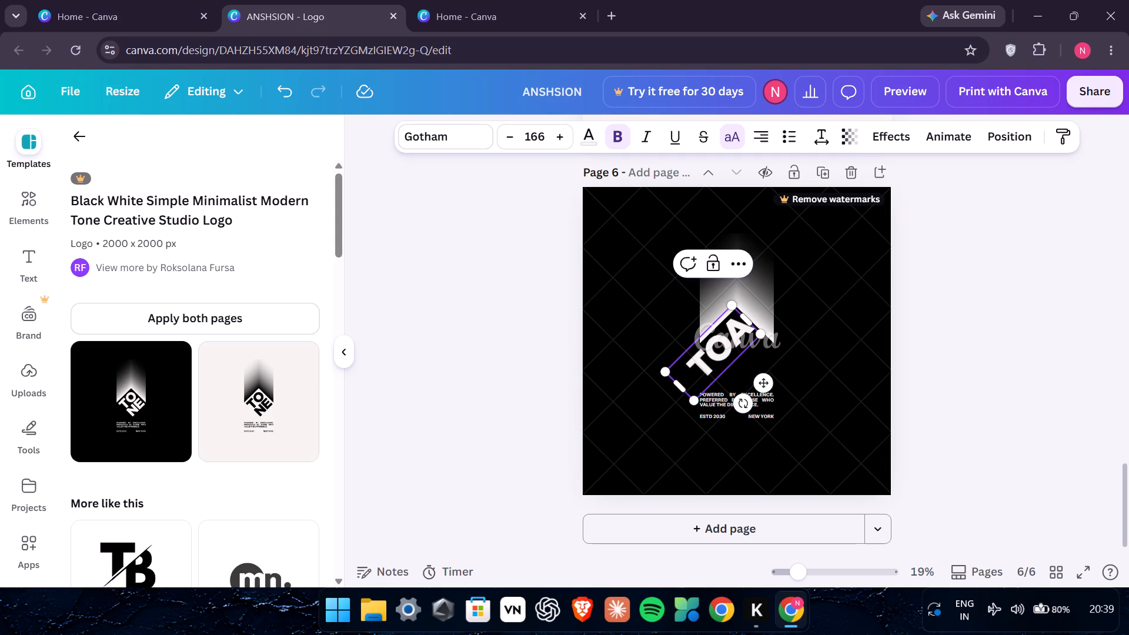
{"action": "key", "text": "BackSpace"}
{"action": "key", "text": "BackSpace"}
{"action": "key", "text": "BackSpace"}
{"action": "key", "text": "BackSpace"}
{"action": "type", "text": "NSHJ"}
{"action": "key", "text": "BackSpace"}
{"action": "key", "text": "BackSpace"}
{"action": "key", "text": "BackSpace"}
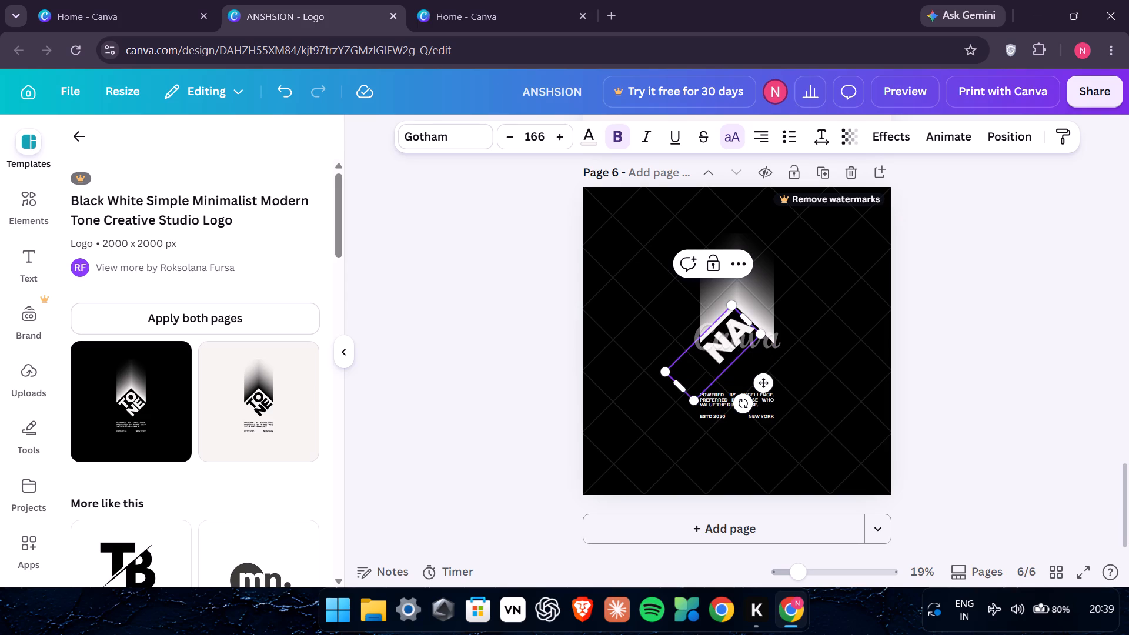
{"action": "left_click", "coordinate": [794, 354]}
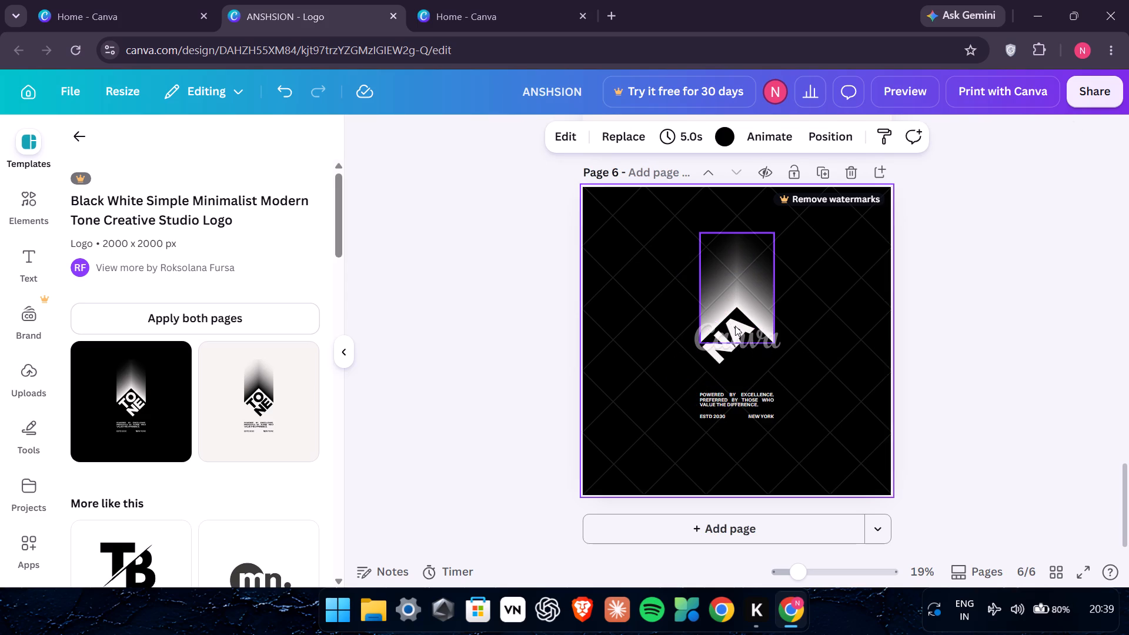
Narrow the rotated "NA" text box to fit its letters and adjust its position beneath the gradient shape.
{"action": "left_click_drag", "start_coordinate": [748, 336], "coordinate": [754, 332]}
{"action": "left_click_drag", "start_coordinate": [679, 385], "coordinate": [703, 375]}
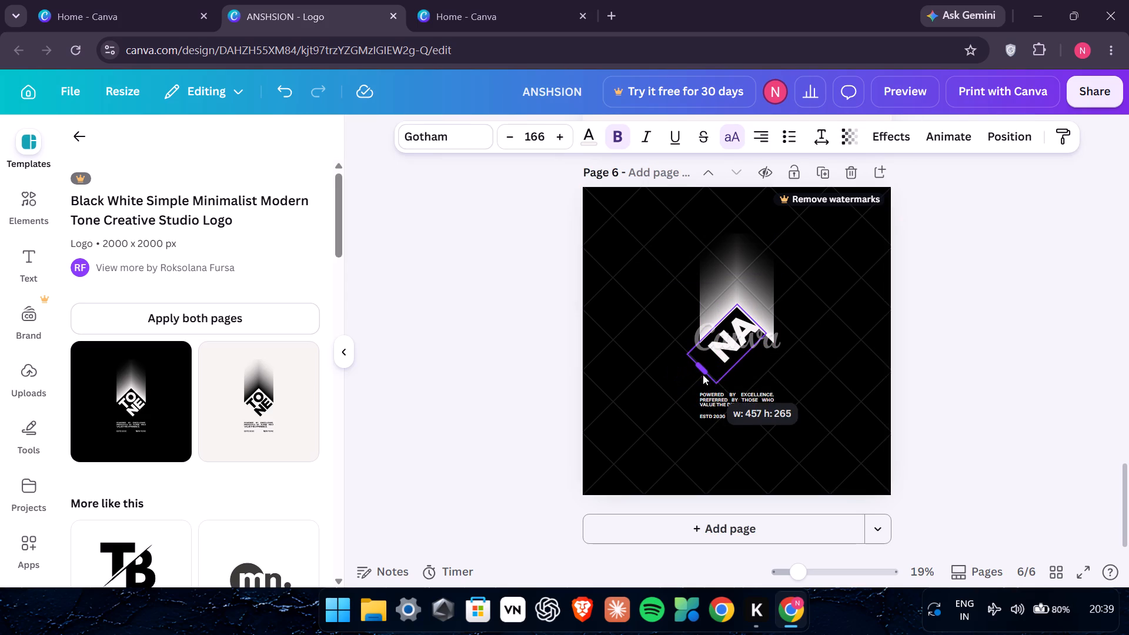
{"action": "left_click_drag", "start_coordinate": [703, 375], "coordinate": [712, 372]}
{"action": "left_click", "coordinate": [781, 373]}
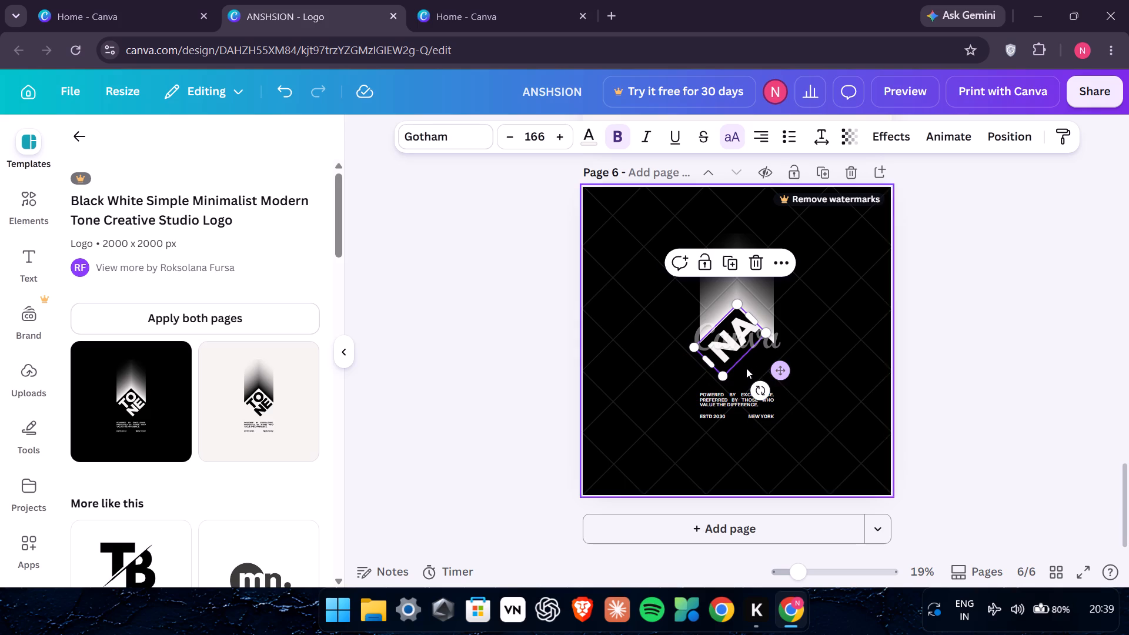
{"action": "left_click", "coordinate": [736, 360]}
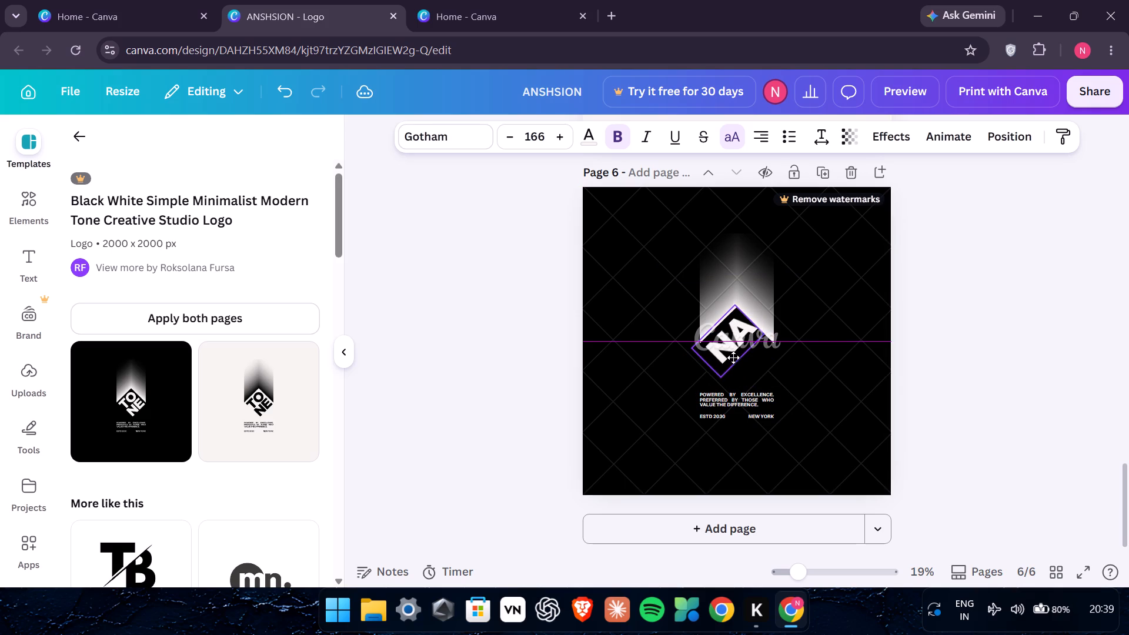
{"action": "left_click", "coordinate": [753, 365]}
{"action": "left_click", "coordinate": [737, 354]}
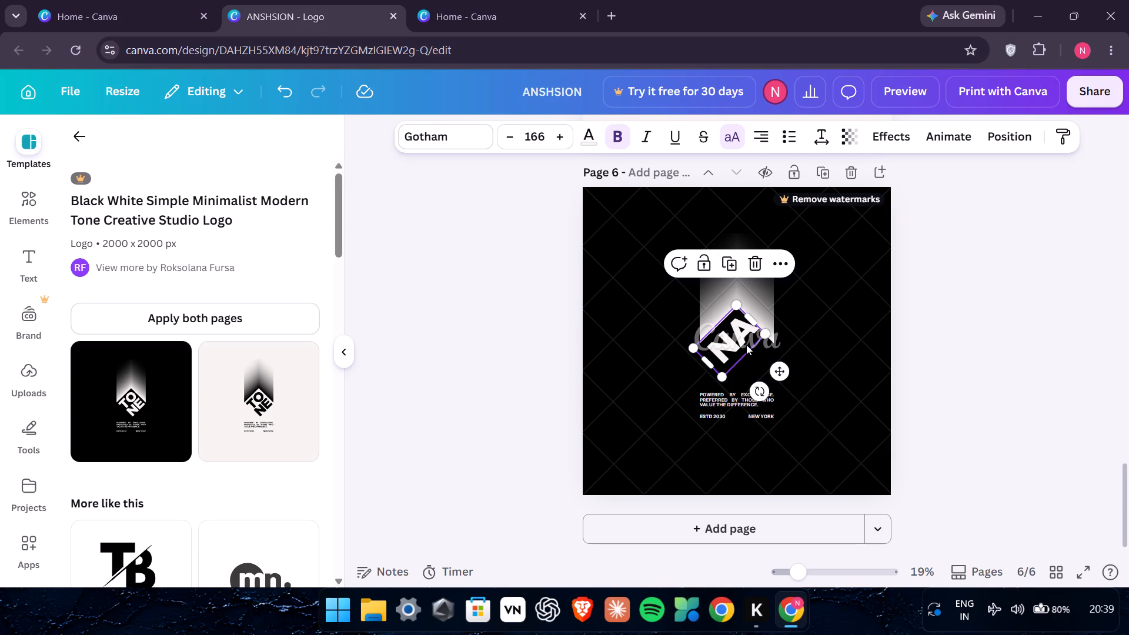
Add the light-background version of the Tone Creative Studio Logo template as a new page 7.
{"action": "scroll", "coordinate": [746, 345], "scroll_direction": "down", "scroll_amount": 3}
{"action": "left_click", "coordinate": [246, 424]}
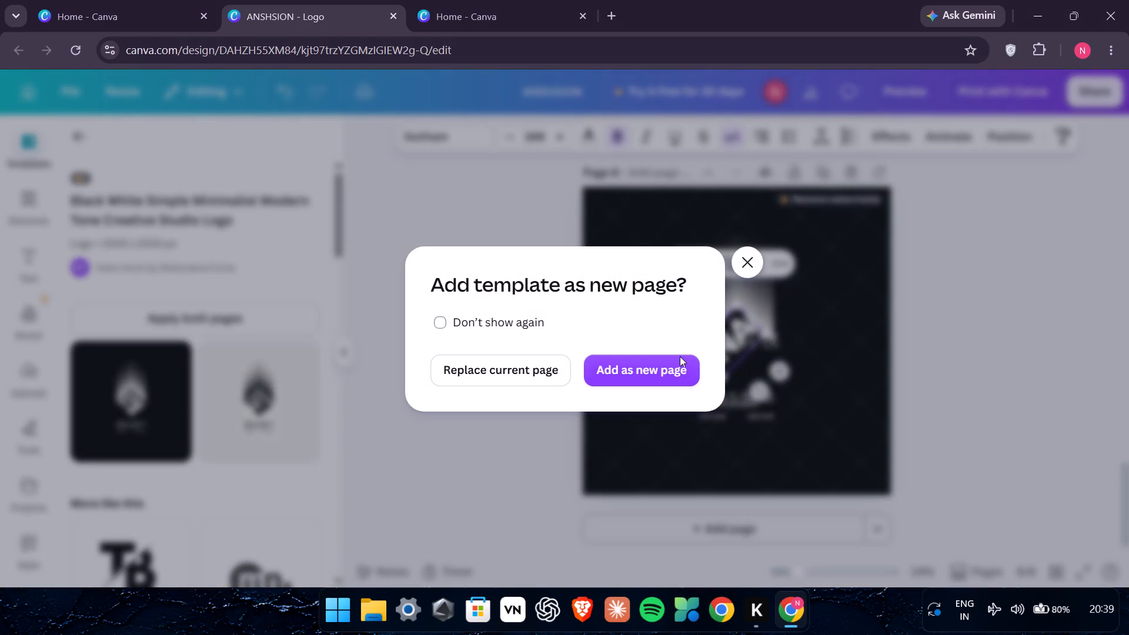
{"action": "left_click", "coordinate": [656, 373]}
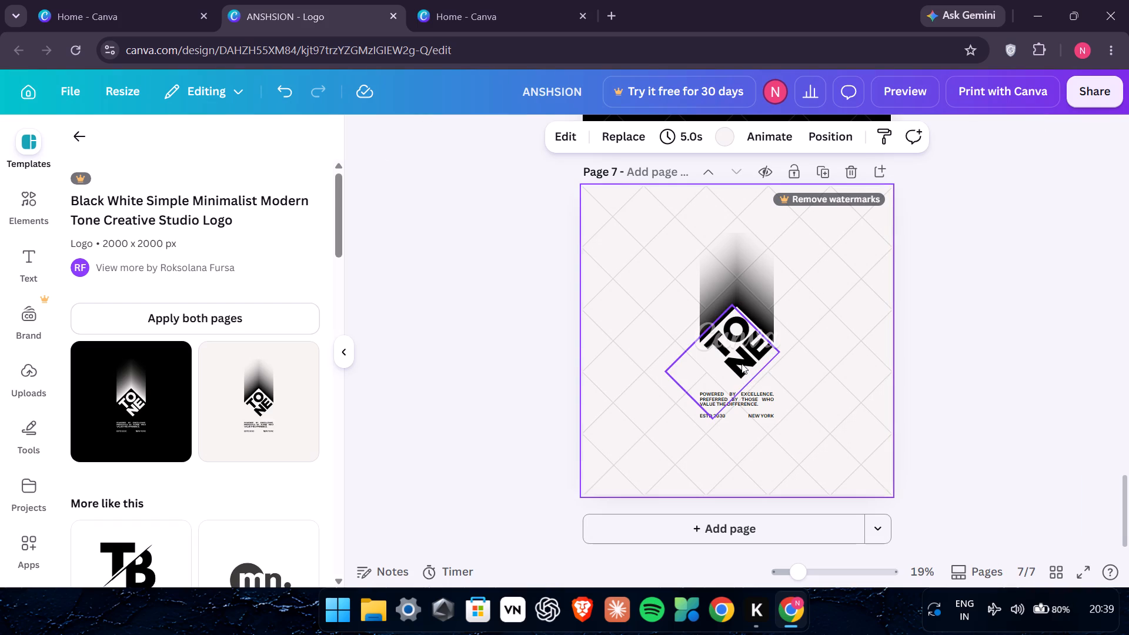
{"action": "left_click", "coordinate": [741, 363]}
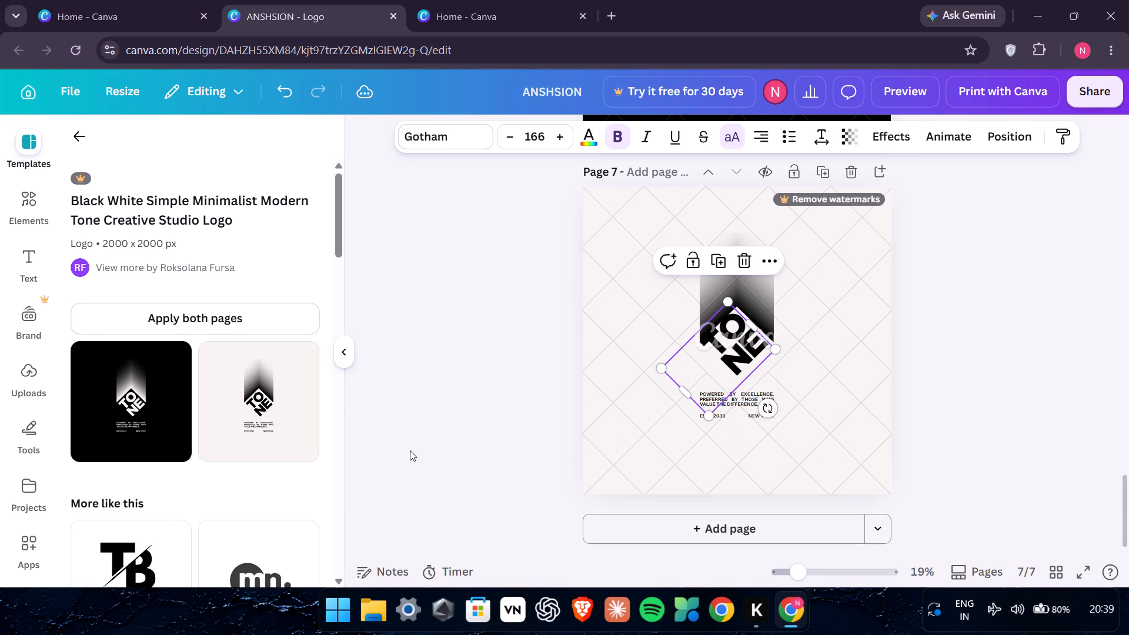
Apply the Black and White Minimalist Studio Logo template to page 7 in place of the Tone design.
{"action": "scroll", "coordinate": [331, 438], "scroll_direction": "down", "scroll_amount": 11}
{"action": "scroll", "coordinate": [279, 400], "scroll_direction": "down", "scroll_amount": 5}
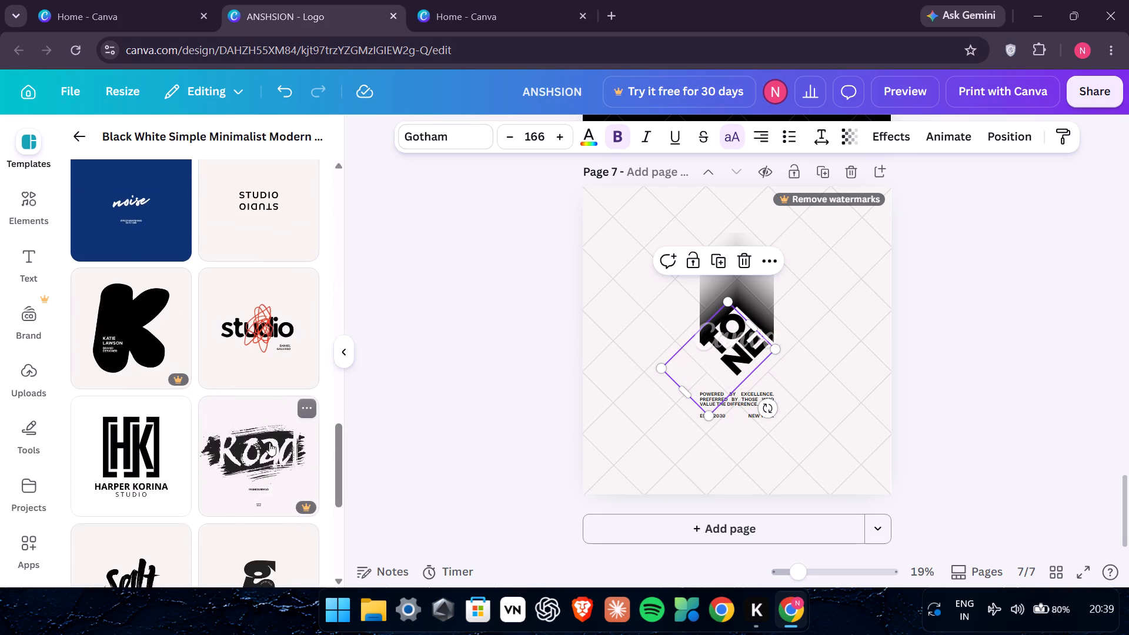
{"action": "double_click", "coordinate": [131, 442]}
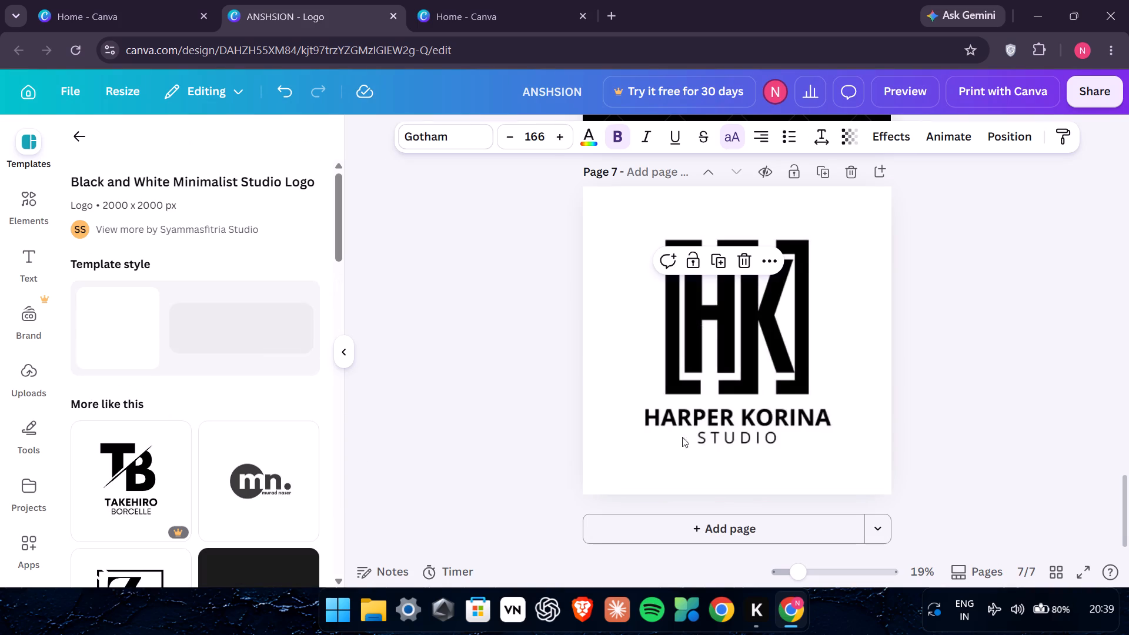
Replace the bold name line above "STUDIO" on page 7 with "MOTORTORQUE".
{"action": "triple_click", "coordinate": [785, 425]}
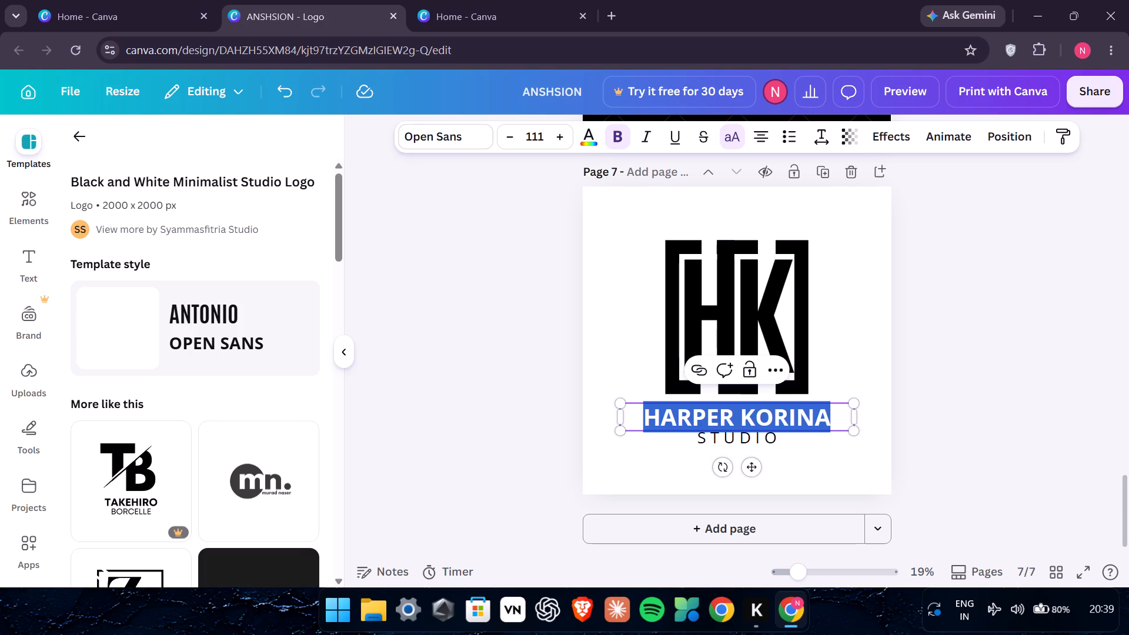
{"action": "key", "text": "BackSpace"}
{"action": "type", "text": "MOTORTORQUE"}
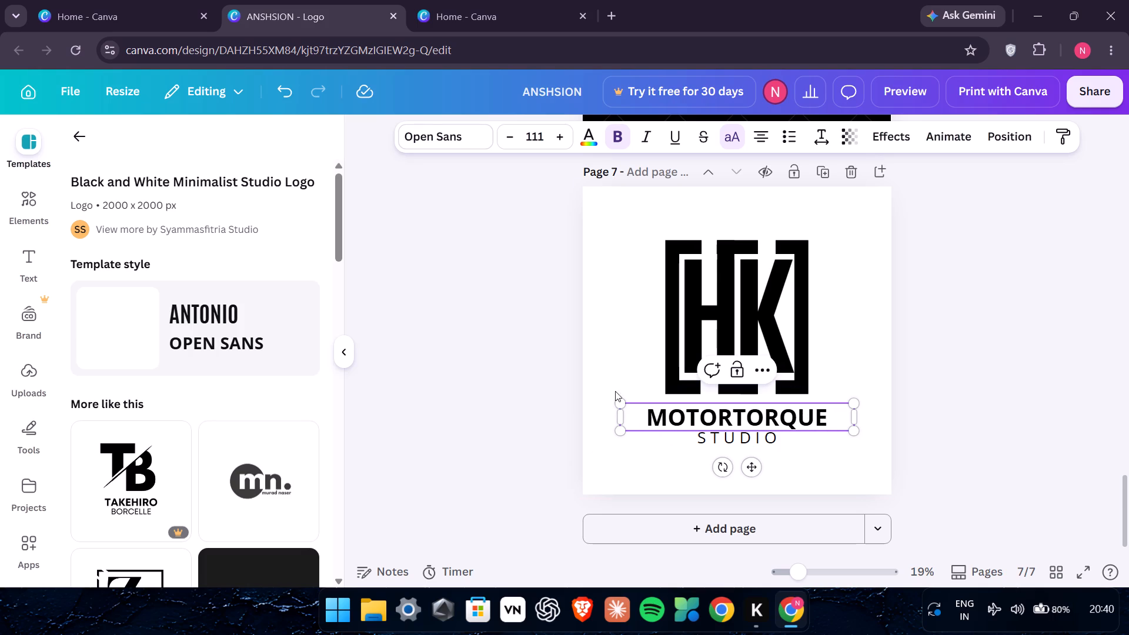
Replace the "H" in the page 7 monogram with "M".
{"action": "left_click", "coordinate": [720, 289]}
{"action": "left_click", "coordinate": [705, 305]}
{"action": "double_click", "coordinate": [705, 305]}
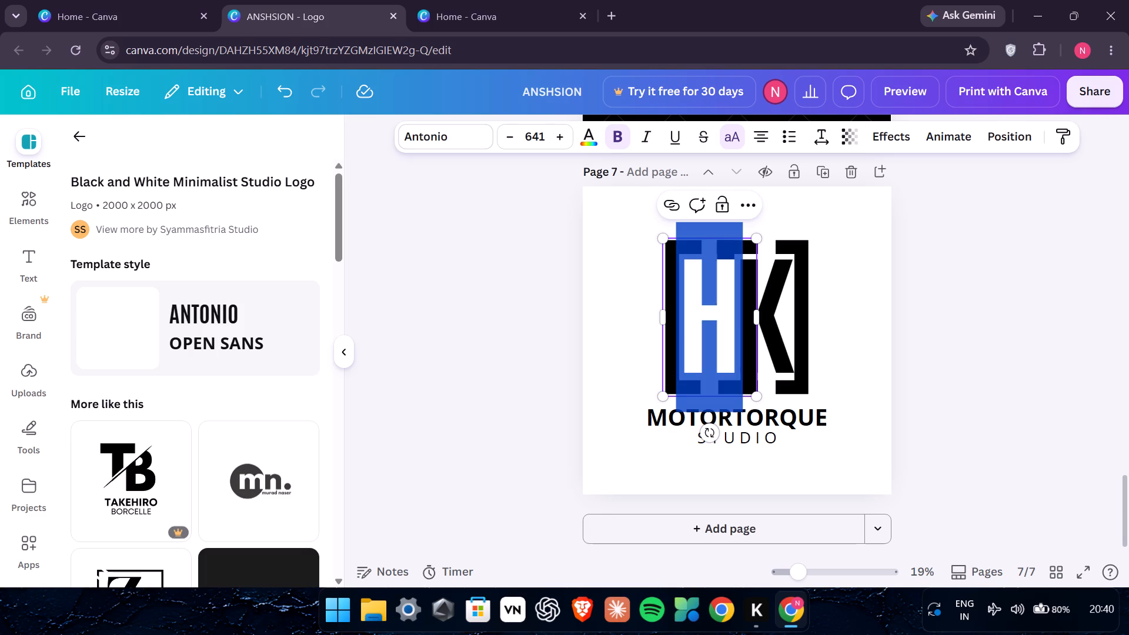
{"action": "key", "text": "BackSpace"}
{"action": "key", "text": "m"}
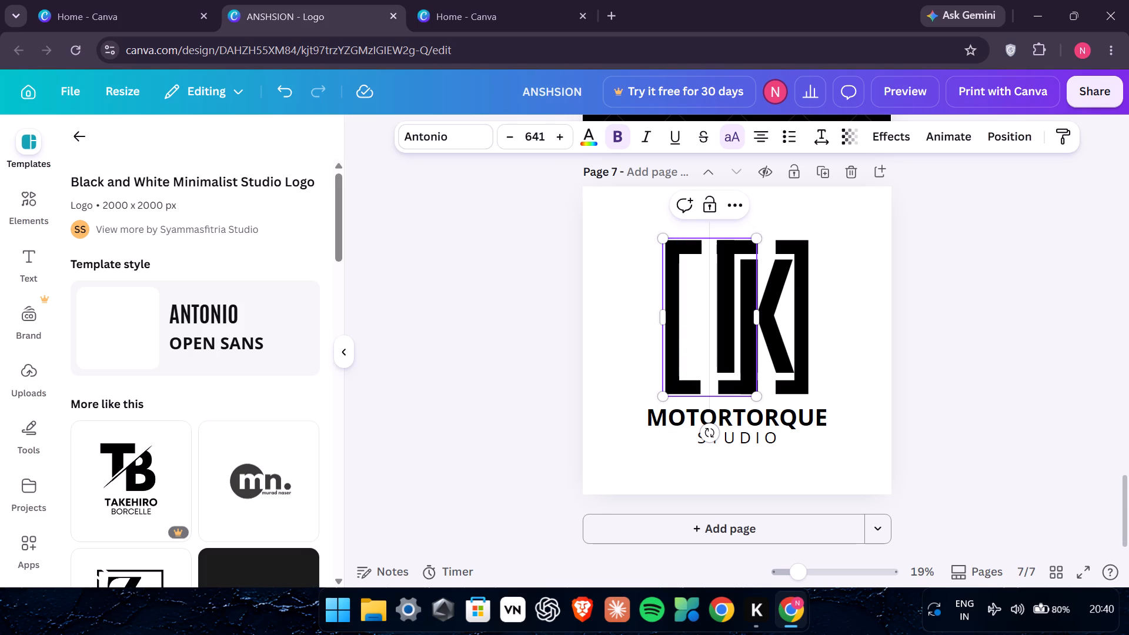
Replace the "K" in the page 7 monogram with "T".
{"action": "double_click", "coordinate": [781, 311]}
{"action": "left_click", "coordinate": [781, 311]}
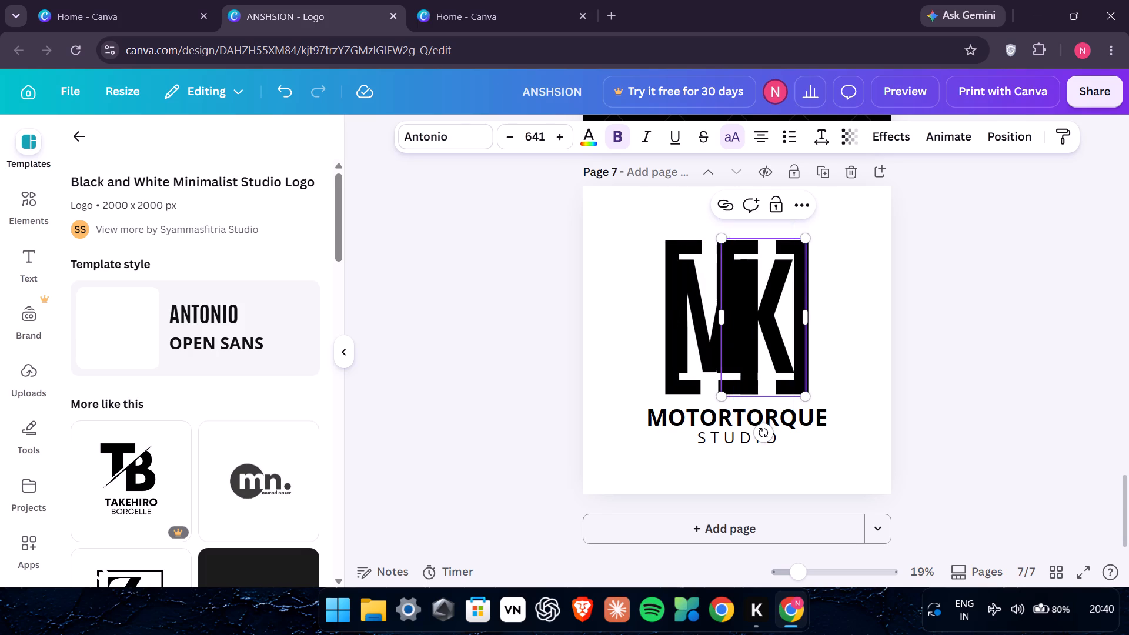
{"action": "left_click", "coordinate": [694, 317]}
{"action": "triple_click", "coordinate": [767, 321]}
{"action": "double_click", "coordinate": [790, 322]}
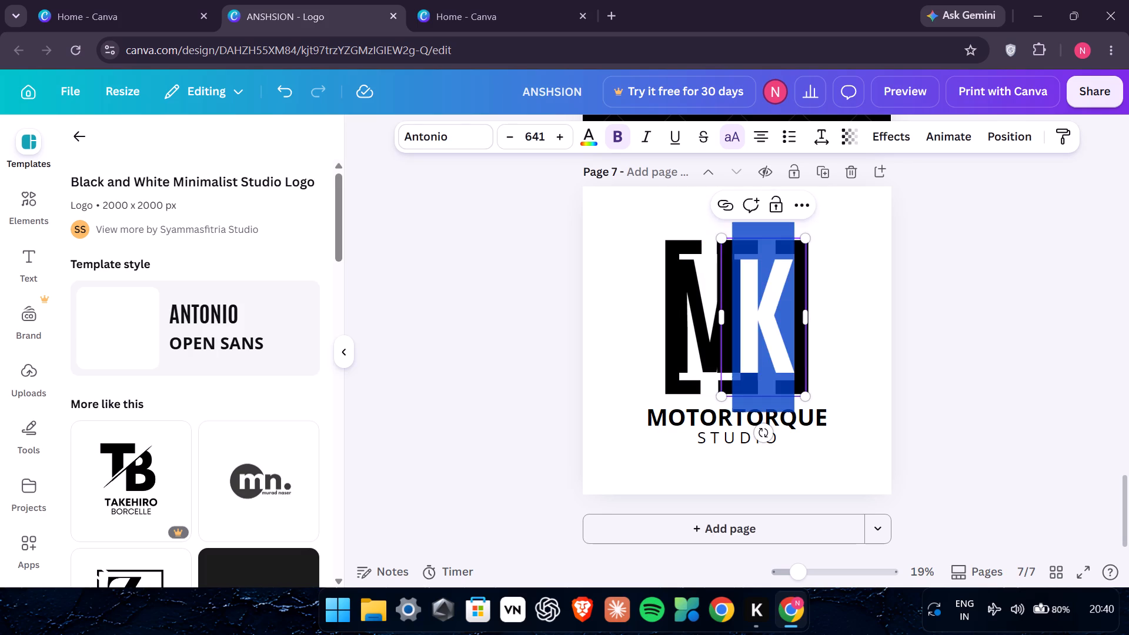
{"action": "key", "text": "BackSpace"}
{"action": "key", "text": "t"}
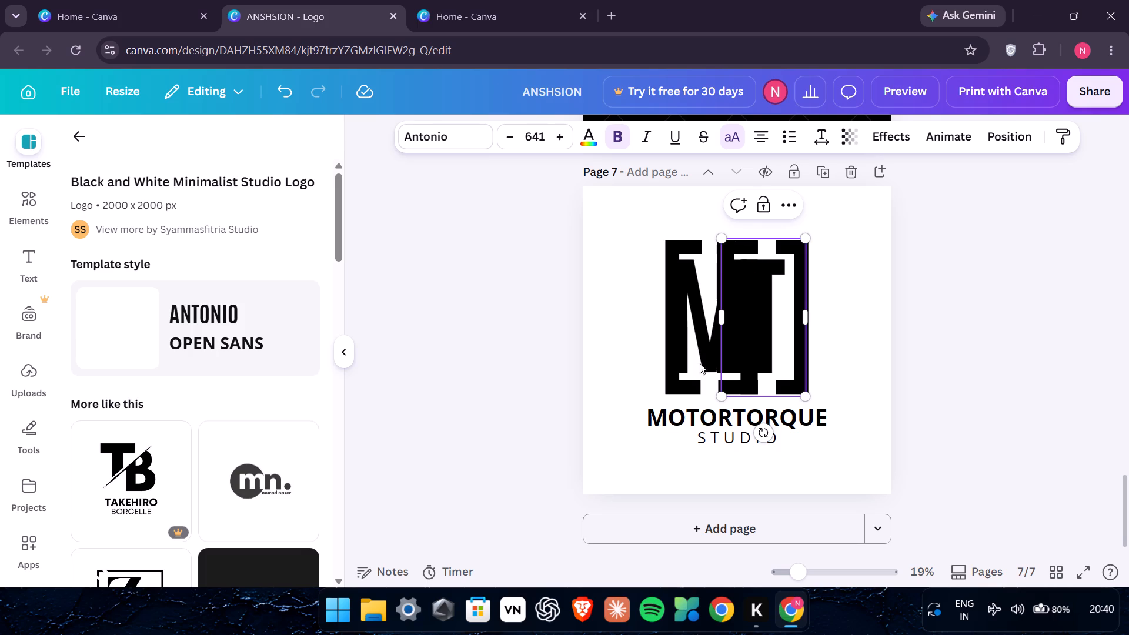
Move the monogram's "M" outward on page 7 so it overlaps the leftmost bracket.
{"action": "left_click", "coordinate": [680, 357]}
{"action": "left_click_drag", "start_coordinate": [755, 320], "coordinate": [729, 321]}
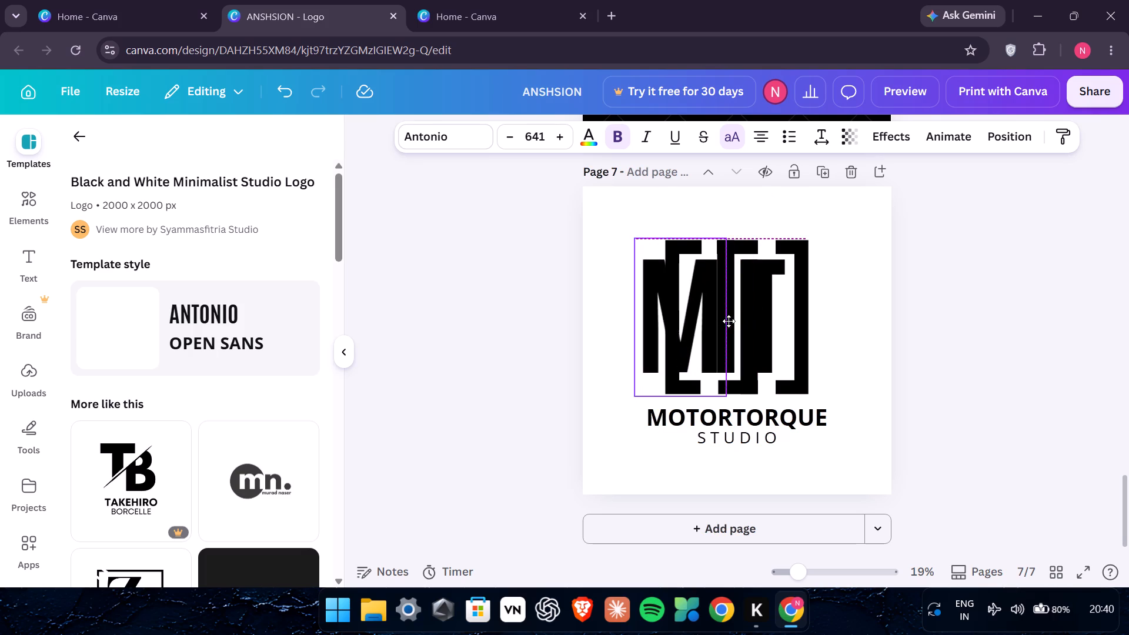
{"action": "left_click_drag", "start_coordinate": [729, 321], "coordinate": [720, 321]}
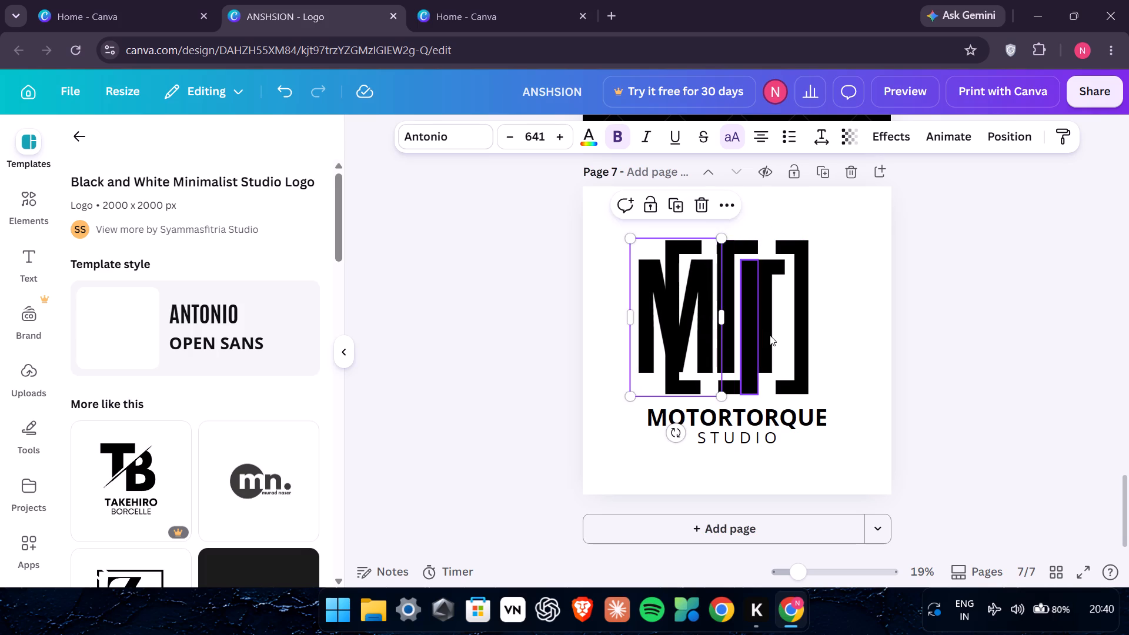
Widen the "T" text box on page 7 and move the letter between the middle and right brackets.
{"action": "left_click", "coordinate": [767, 333]}
{"action": "left_click_drag", "start_coordinate": [767, 333], "coordinate": [782, 335]}
{"action": "left_click", "coordinate": [819, 319]}
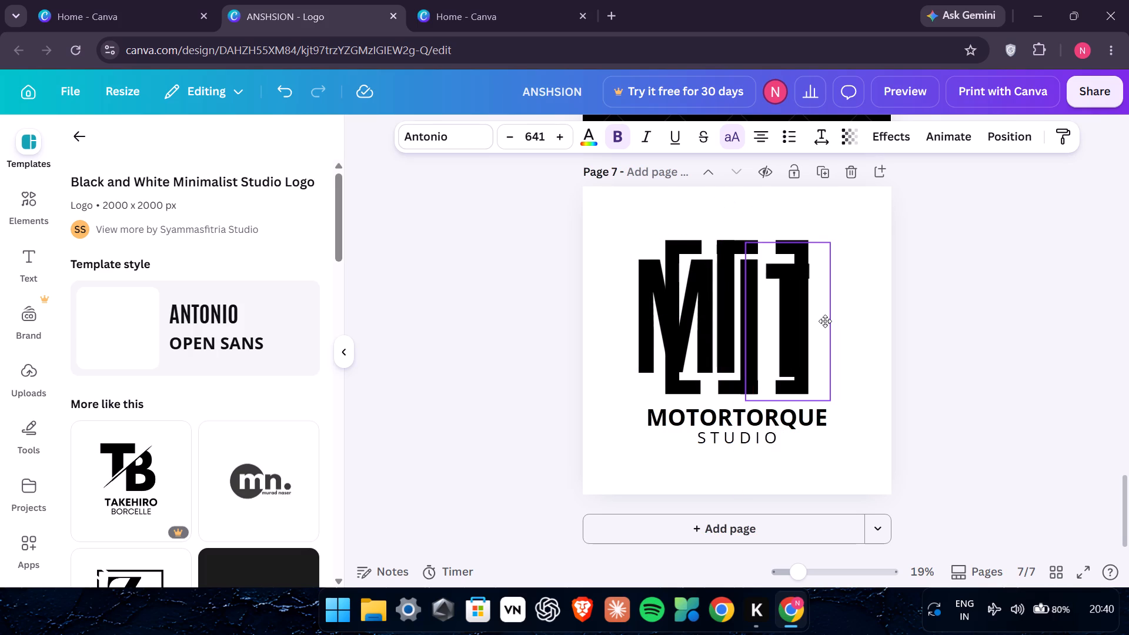
{"action": "left_click_drag", "start_coordinate": [827, 321], "coordinate": [865, 321]}
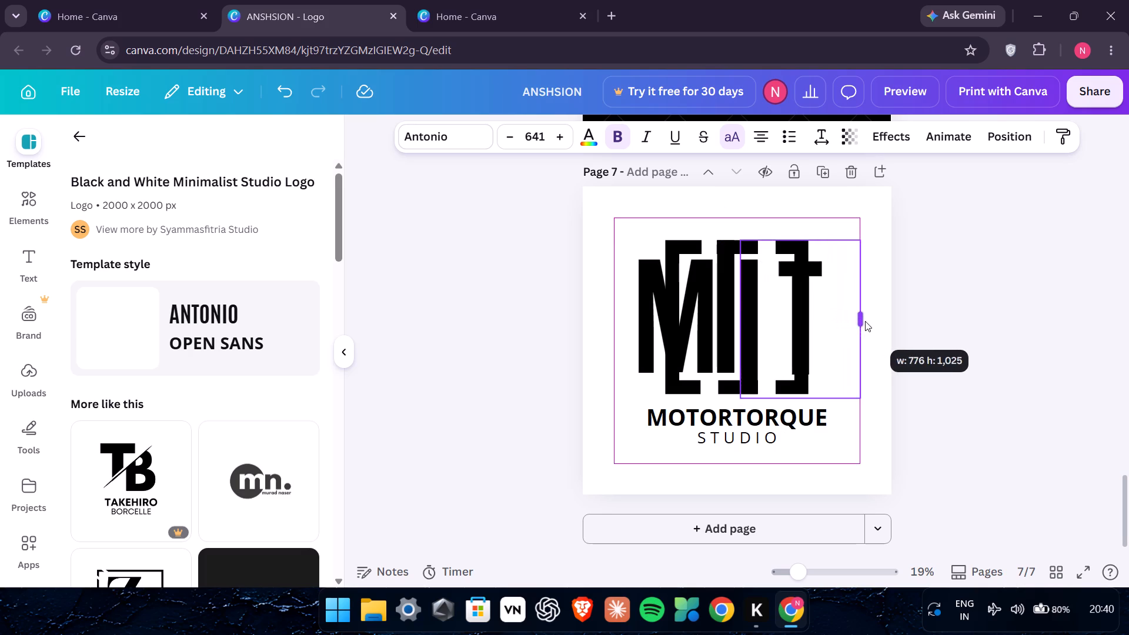
{"action": "left_click_drag", "start_coordinate": [865, 321], "coordinate": [864, 321]}
{"action": "left_click_drag", "start_coordinate": [798, 318], "coordinate": [778, 319]}
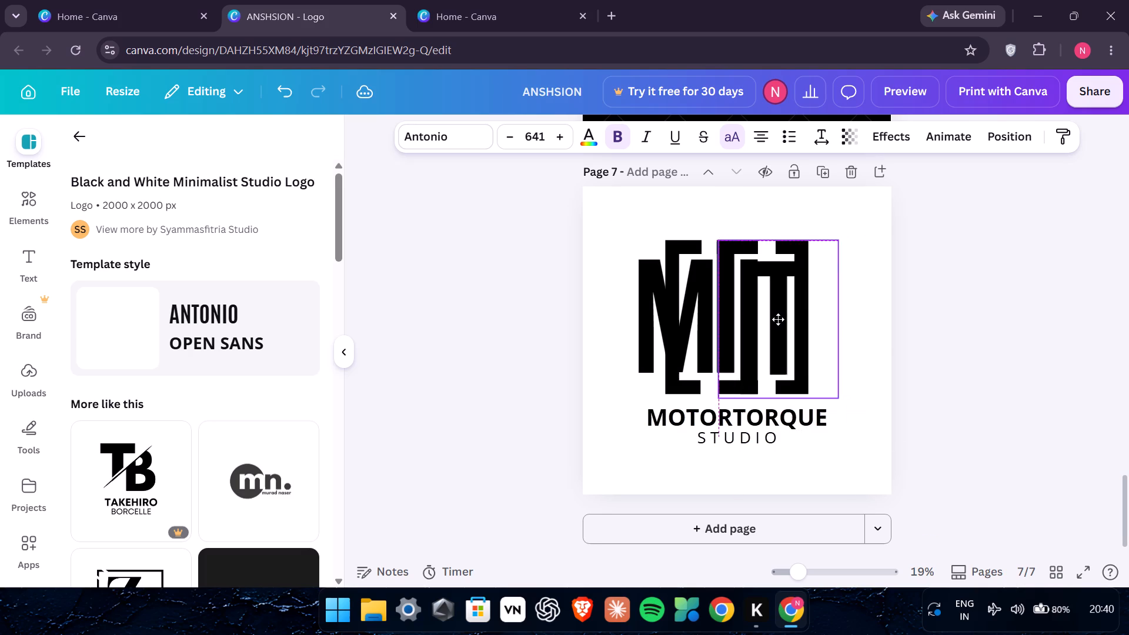
{"action": "left_click_drag", "start_coordinate": [778, 319], "coordinate": [784, 319]}
{"action": "left_click_drag", "start_coordinate": [841, 321], "coordinate": [863, 329]}
{"action": "left_click_drag", "start_coordinate": [869, 333], "coordinate": [1021, 326]}
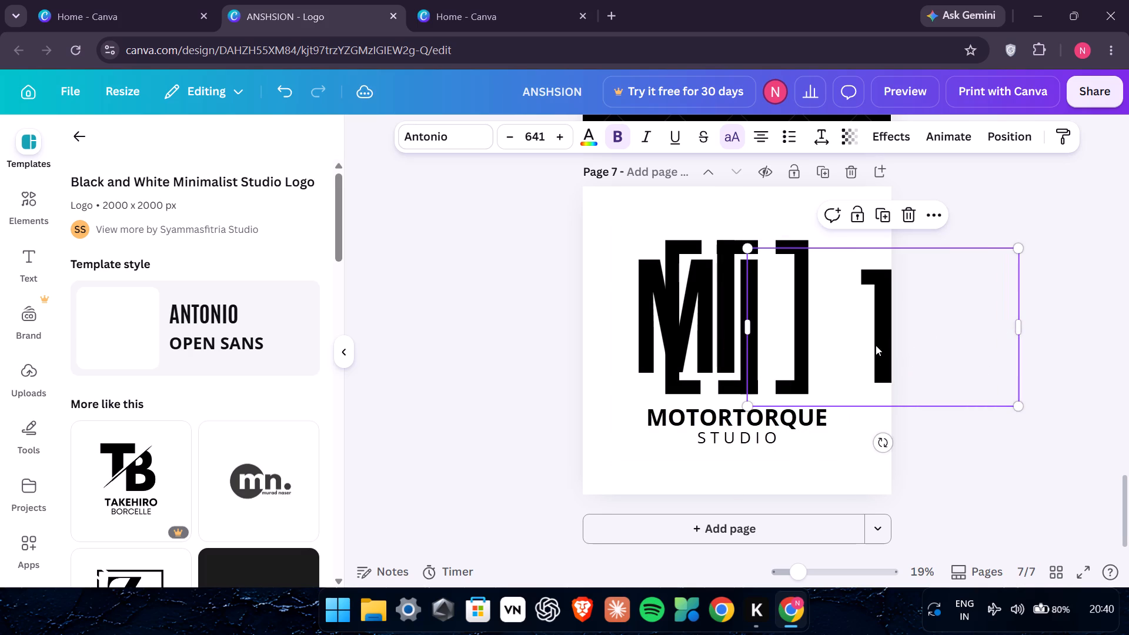
{"action": "left_click_drag", "start_coordinate": [876, 345], "coordinate": [771, 340]}
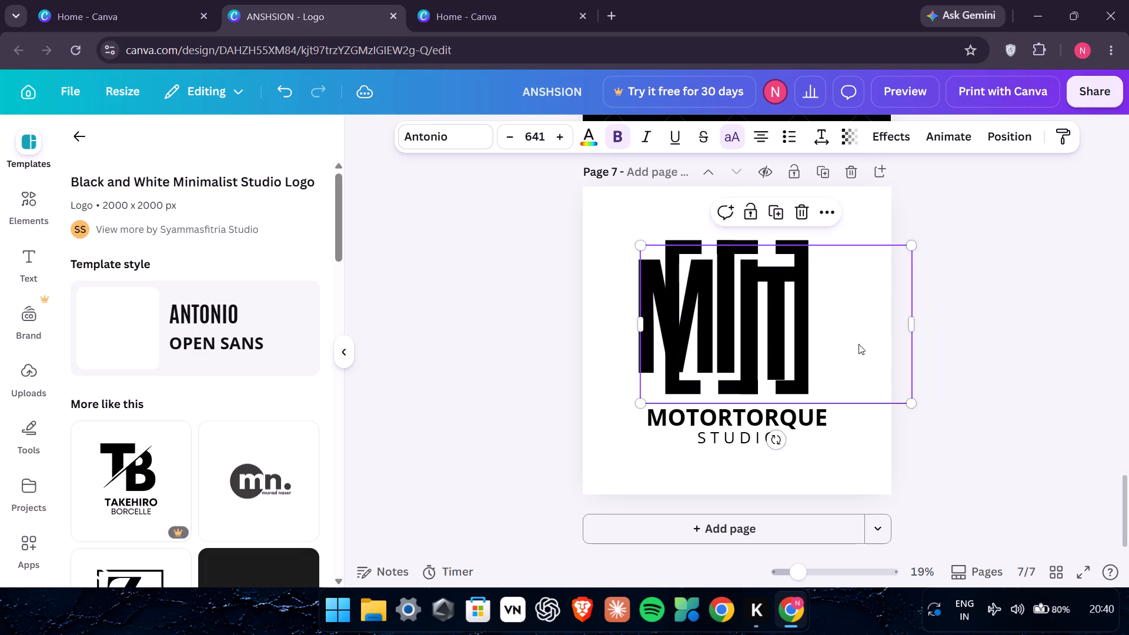
Adjust the width of the "T" text box so the letter sits just inside the page 7 monogram's right bracket.
{"action": "left_click", "coordinate": [873, 352]}
{"action": "left_click_drag", "start_coordinate": [776, 300], "coordinate": [812, 299]}
{"action": "left_click_drag", "start_coordinate": [774, 312], "coordinate": [816, 317]}
{"action": "left_click_drag", "start_coordinate": [918, 322], "coordinate": [921, 320]}
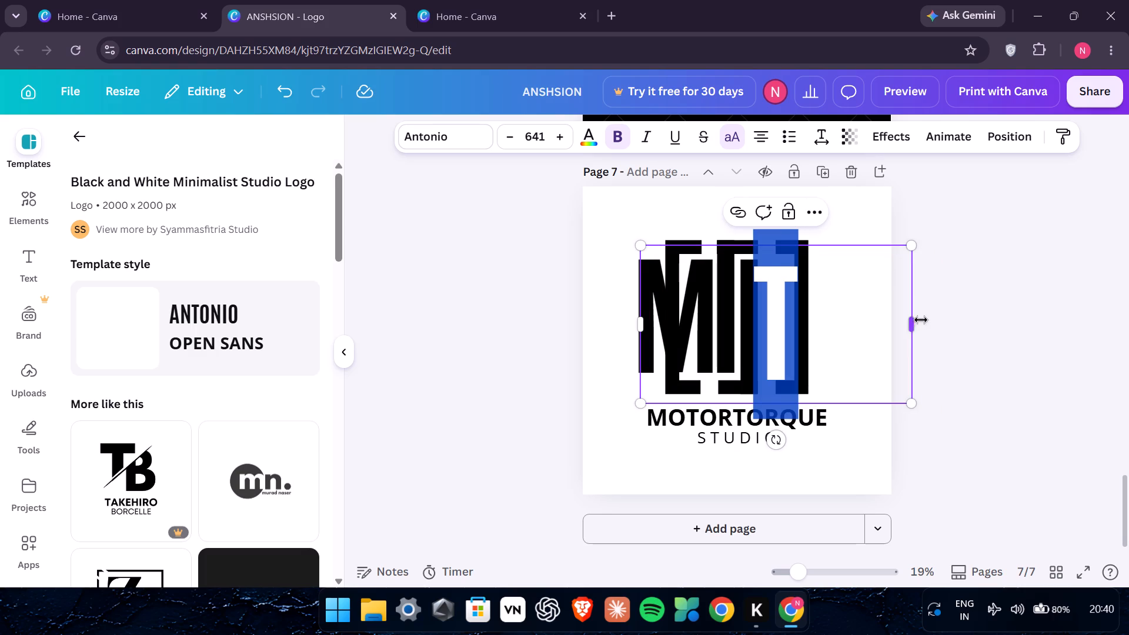
{"action": "left_click_drag", "start_coordinate": [921, 320], "coordinate": [993, 317]}
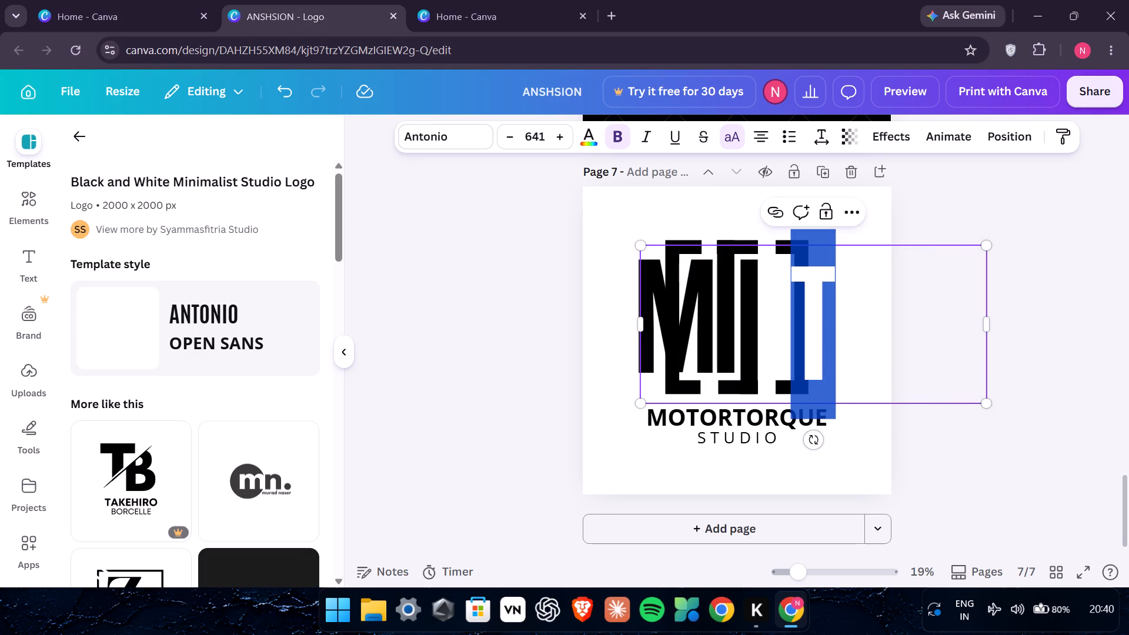
{"action": "left_click", "coordinate": [739, 347]}
{"action": "left_click_drag", "start_coordinate": [824, 340], "coordinate": [753, 340]}
{"action": "left_click_drag", "start_coordinate": [993, 327], "coordinate": [900, 333]}
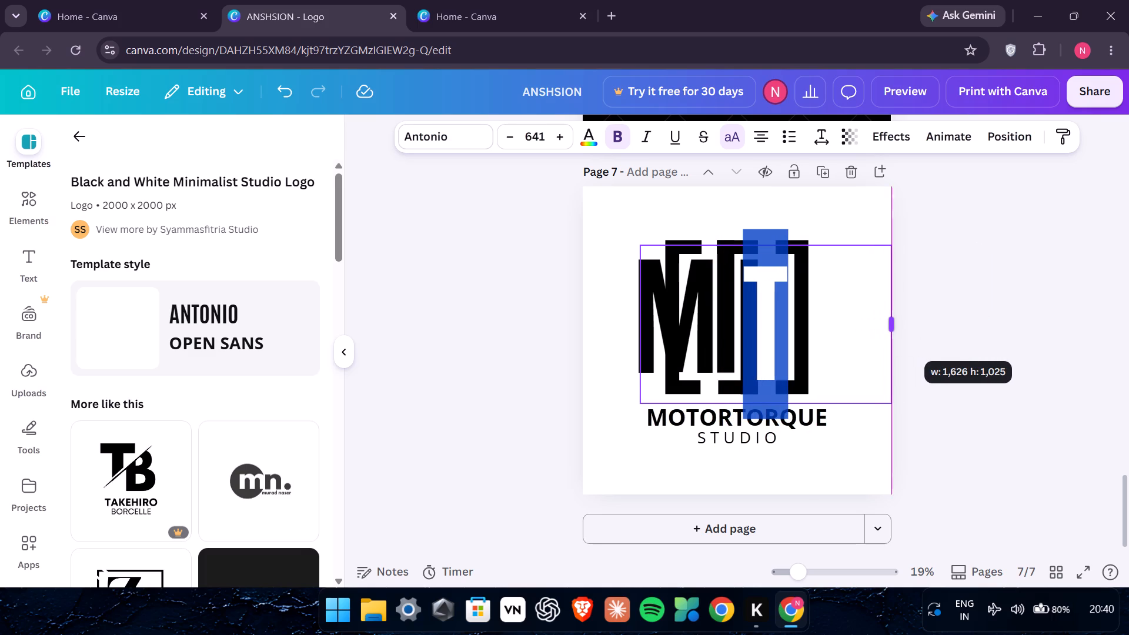
{"action": "left_click_drag", "start_coordinate": [900, 333], "coordinate": [904, 333]}
{"action": "left_click", "coordinate": [836, 332]}
{"action": "left_click", "coordinate": [821, 495]}
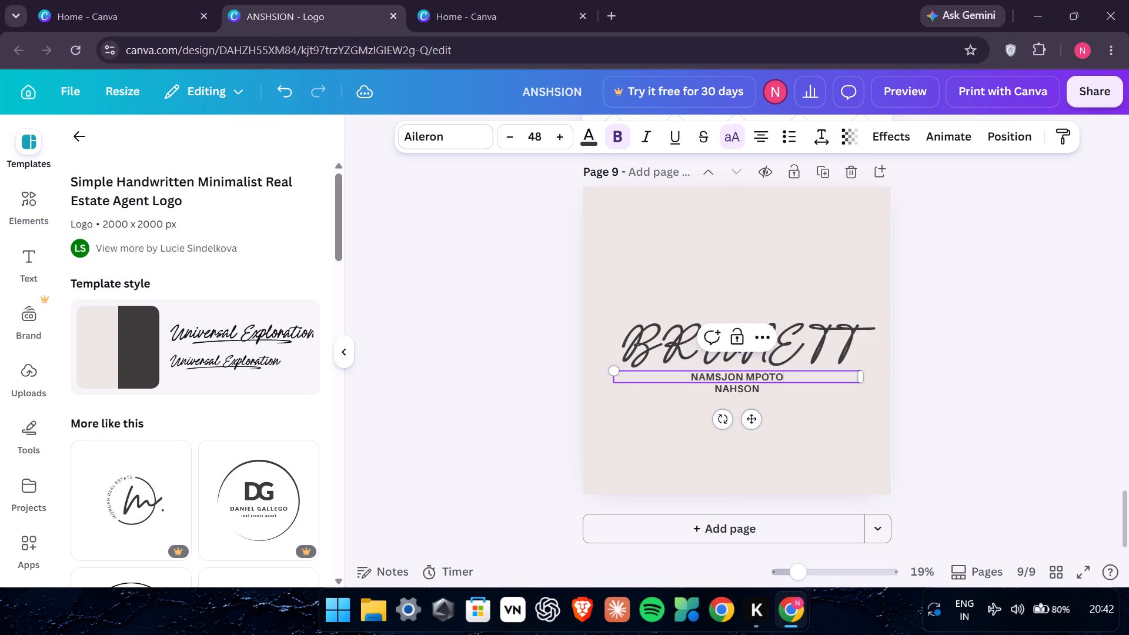
{"action": "type", "text": "RTS"}
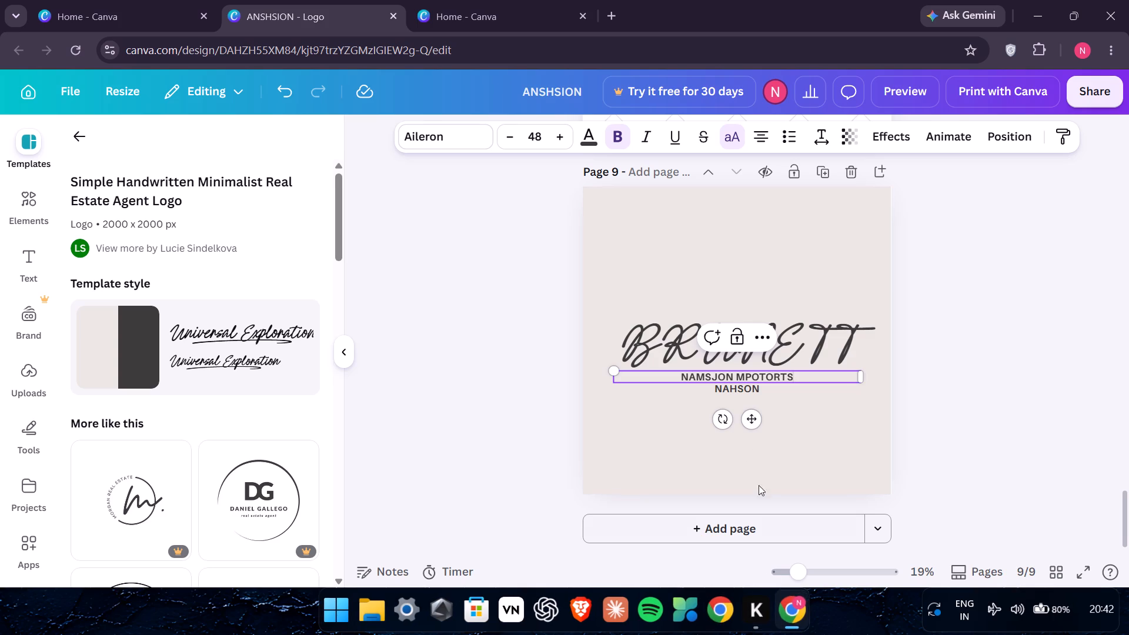
{"action": "left_click", "coordinate": [769, 458]}
Add the Black and White Minimalist Clean Beauty Logo template as page 10.
{"action": "scroll", "coordinate": [29, 494], "scroll_direction": "down", "scroll_amount": 8}
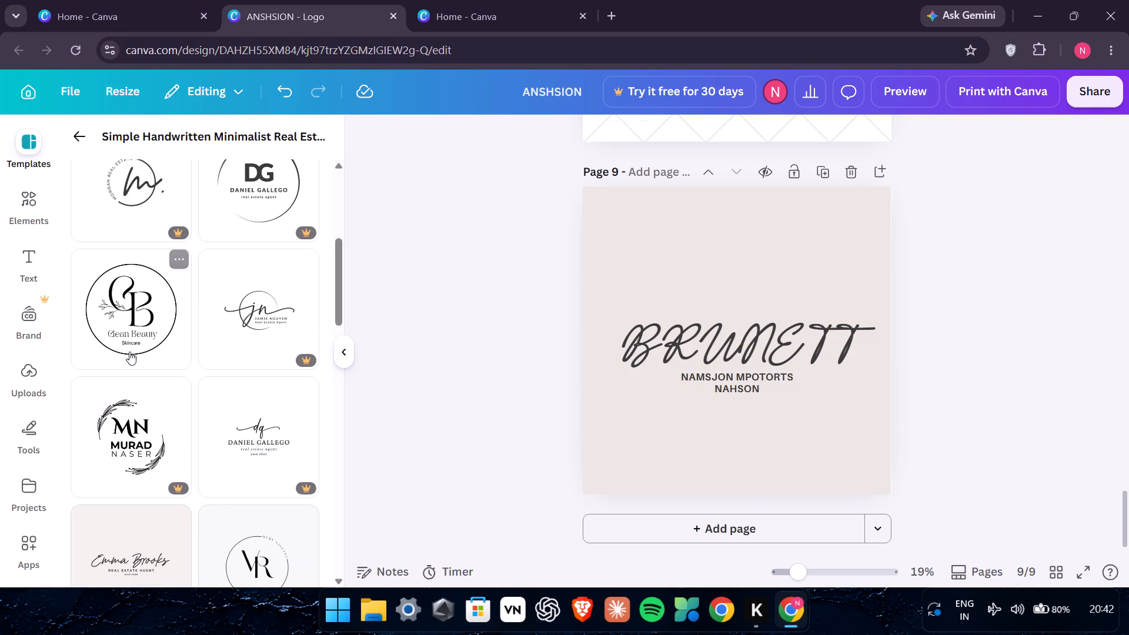
{"action": "left_click", "coordinate": [127, 347]}
{"action": "left_click", "coordinate": [636, 386]}
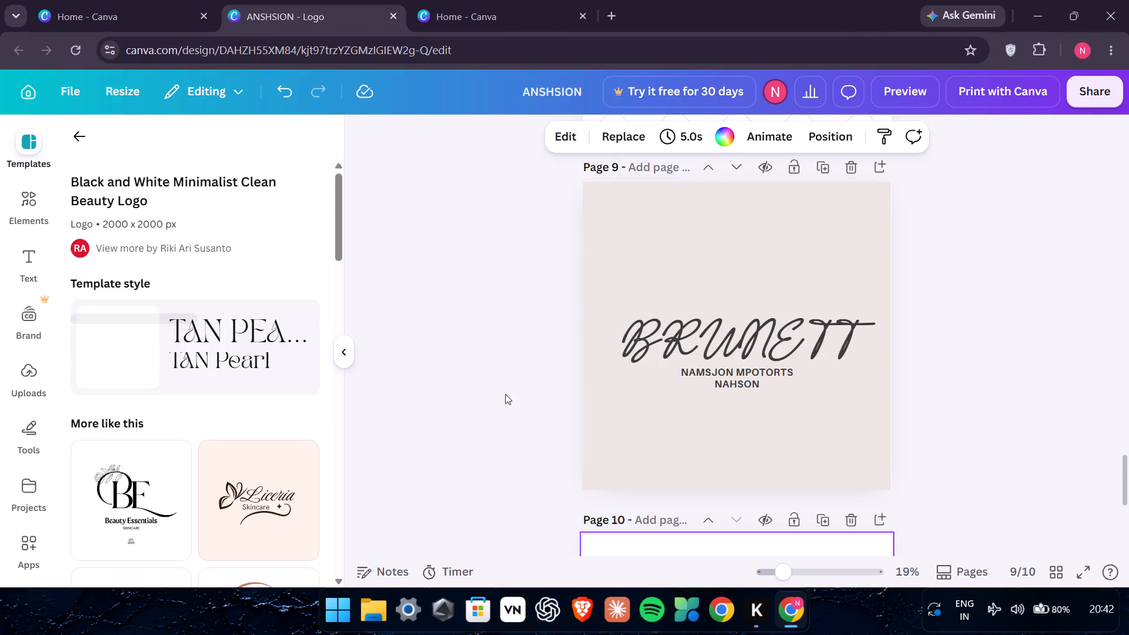
{"action": "scroll", "coordinate": [710, 421], "scroll_direction": "down", "scroll_amount": 7}
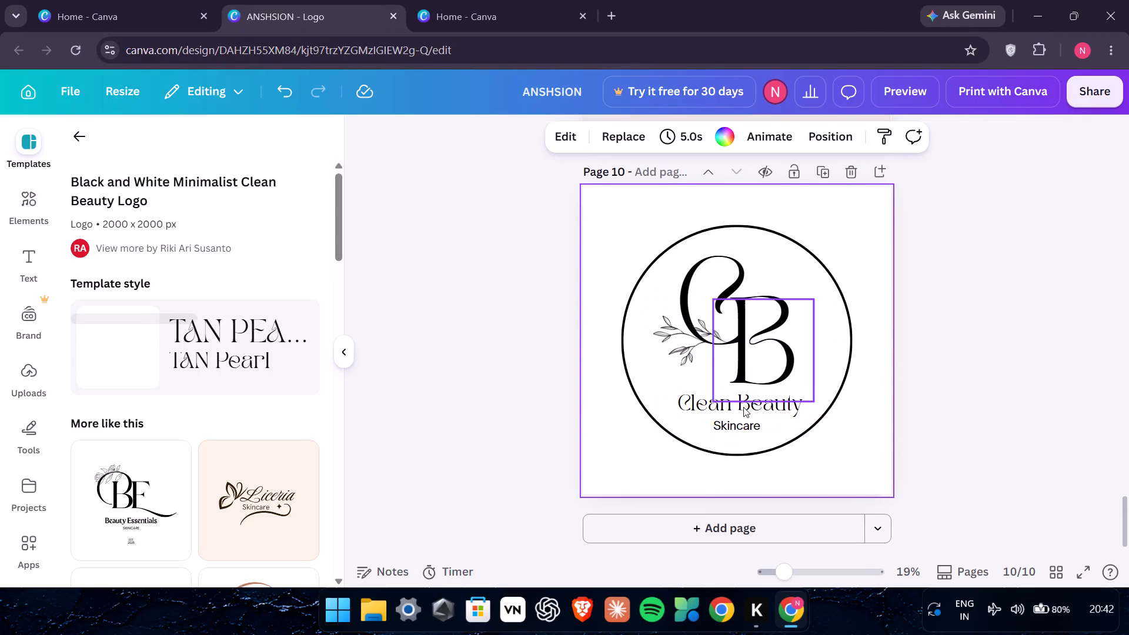
Replace the "Clean Beauty" name on page 10 with "DEEP EMBROIDERY".
{"action": "left_click", "coordinate": [743, 407]}
{"action": "double_click", "coordinate": [743, 407]}
{"action": "key", "text": "BackSpace"}
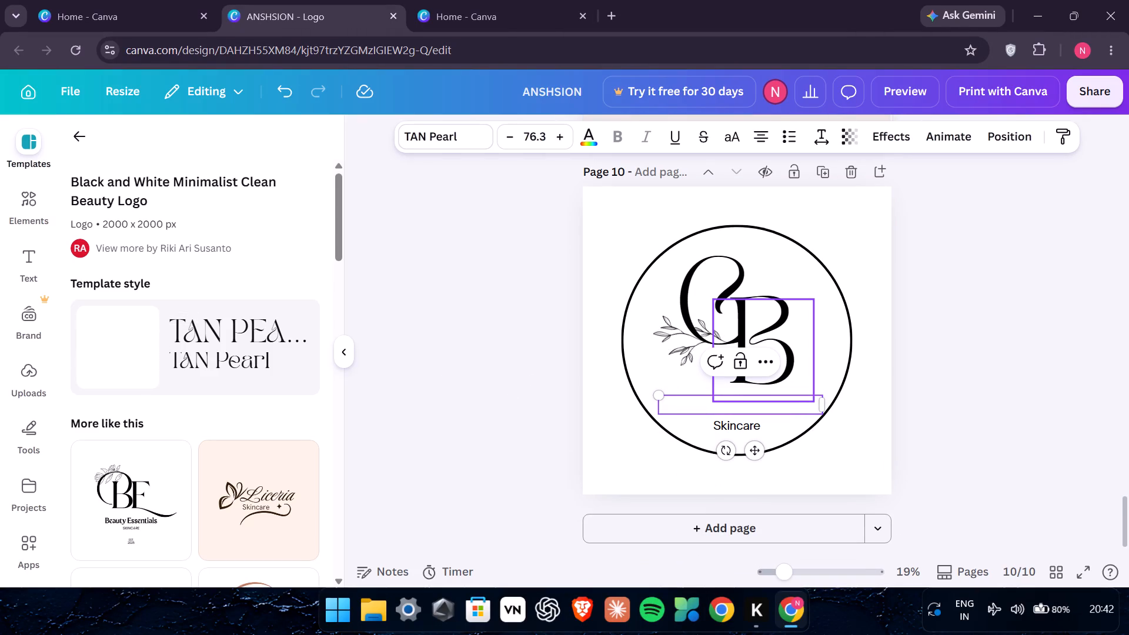
{"action": "left_click", "coordinate": [766, 403]}
{"action": "left_click", "coordinate": [766, 403]}
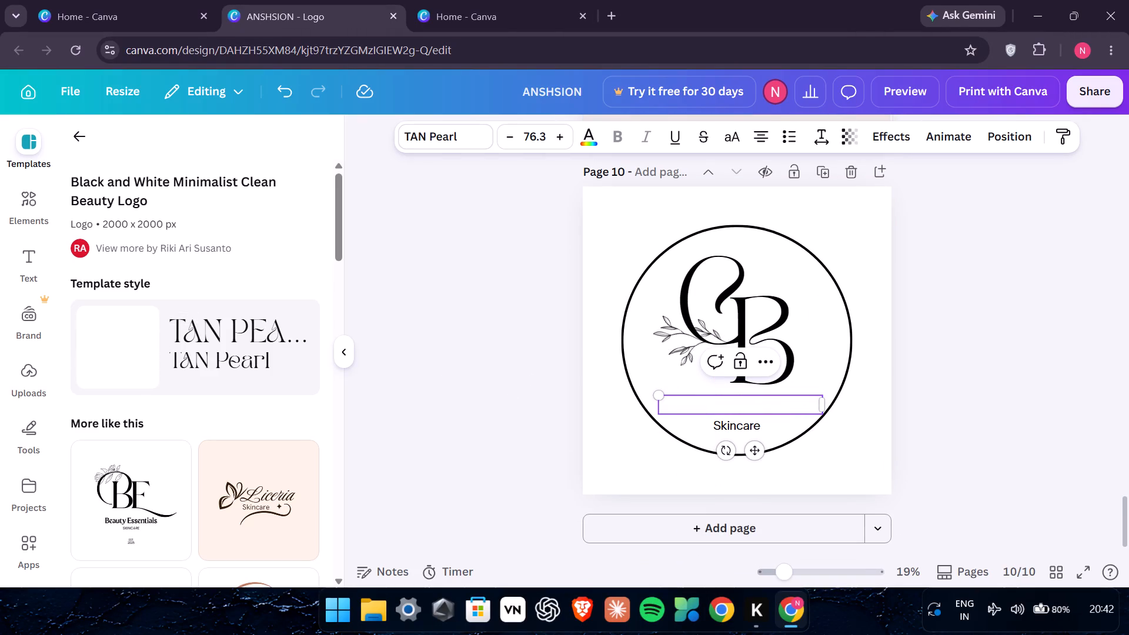
{"action": "type", "text": "DEE"}
{"action": "type", "text": "P"}
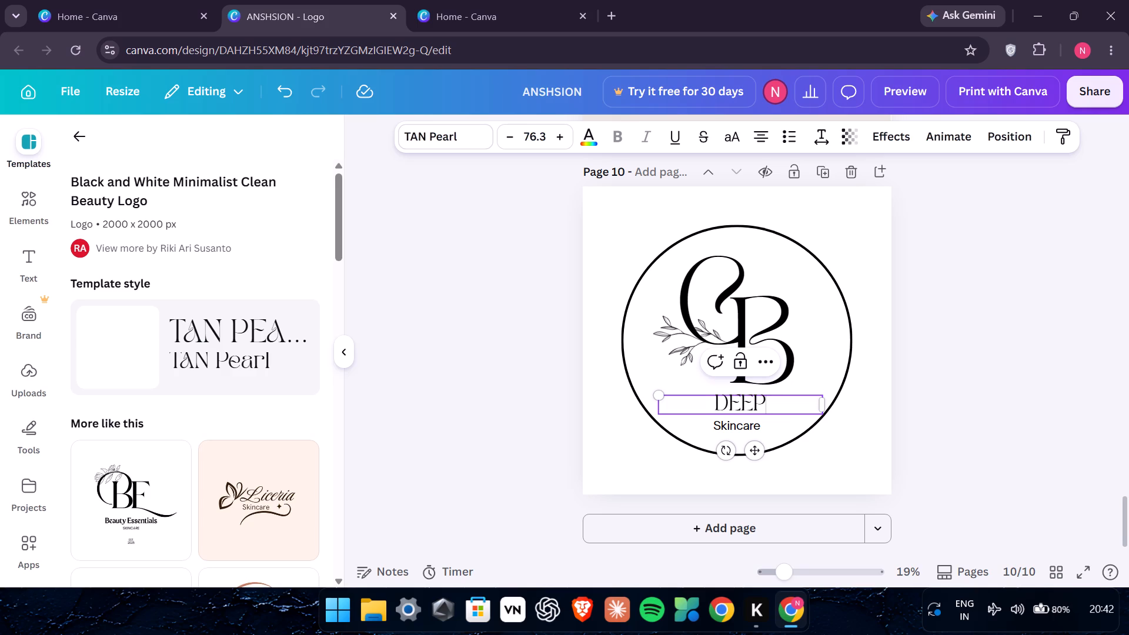
{"action": "key", "text": "space"}
{"action": "type", "text": "EMB"}
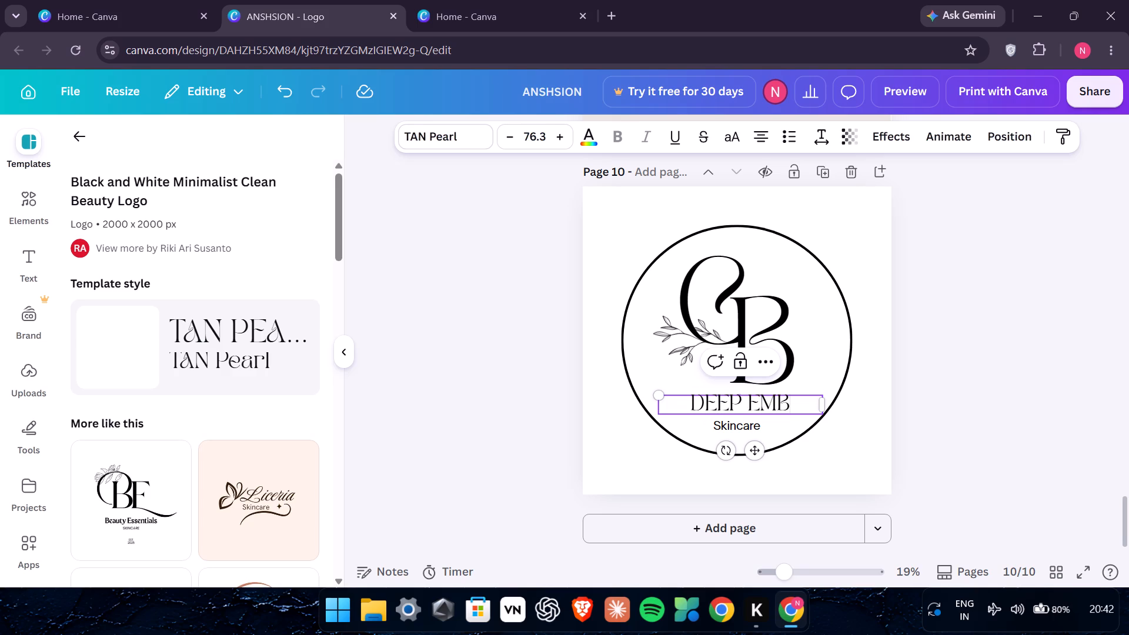
{"action": "type", "text": "ROIDERY"}
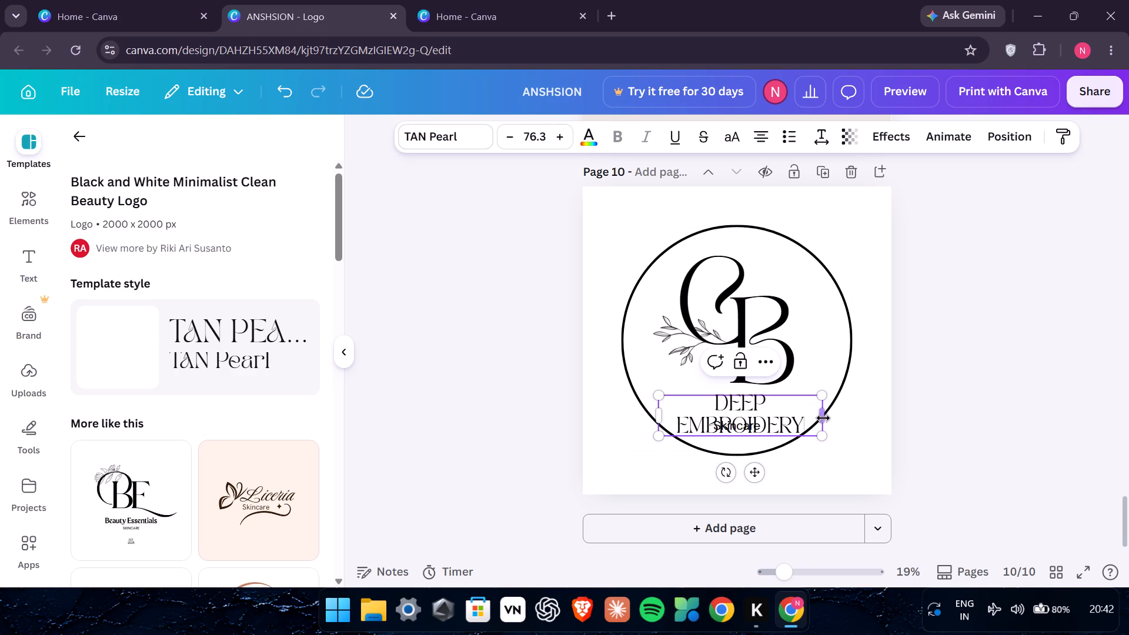
Fit "DEEP EMBROIDERY" on one line in a snug text box and centre it beneath the monogram, above "Skincare".
{"action": "left_click_drag", "start_coordinate": [823, 418], "coordinate": [899, 418]}
{"action": "left_click_drag", "start_coordinate": [817, 410], "coordinate": [761, 408]}
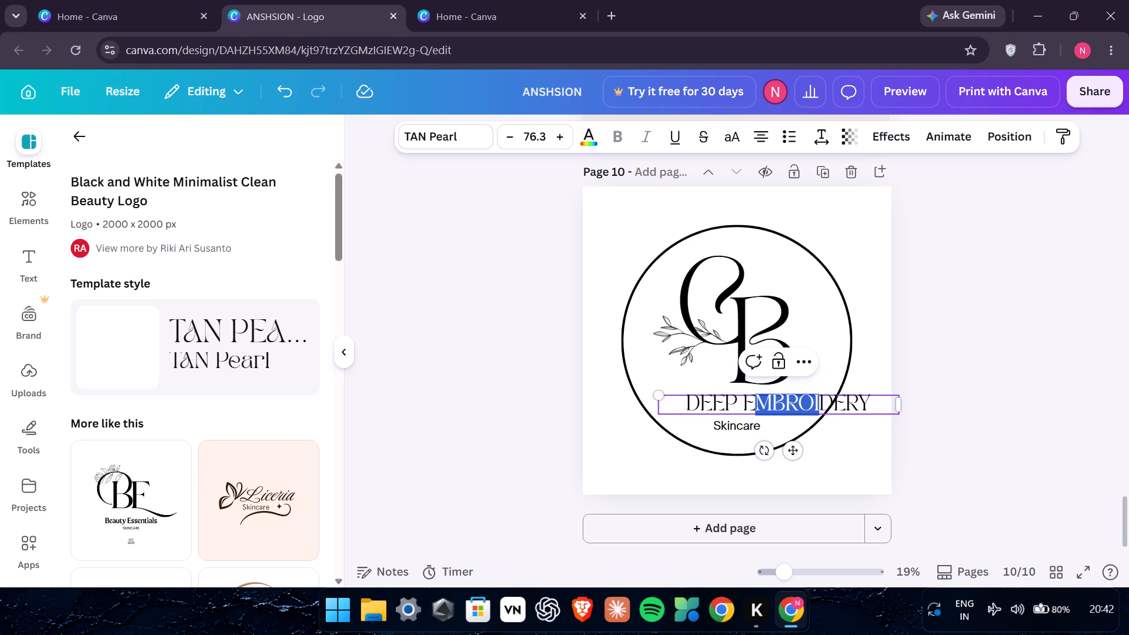
{"action": "left_click_drag", "start_coordinate": [761, 408], "coordinate": [757, 408]}
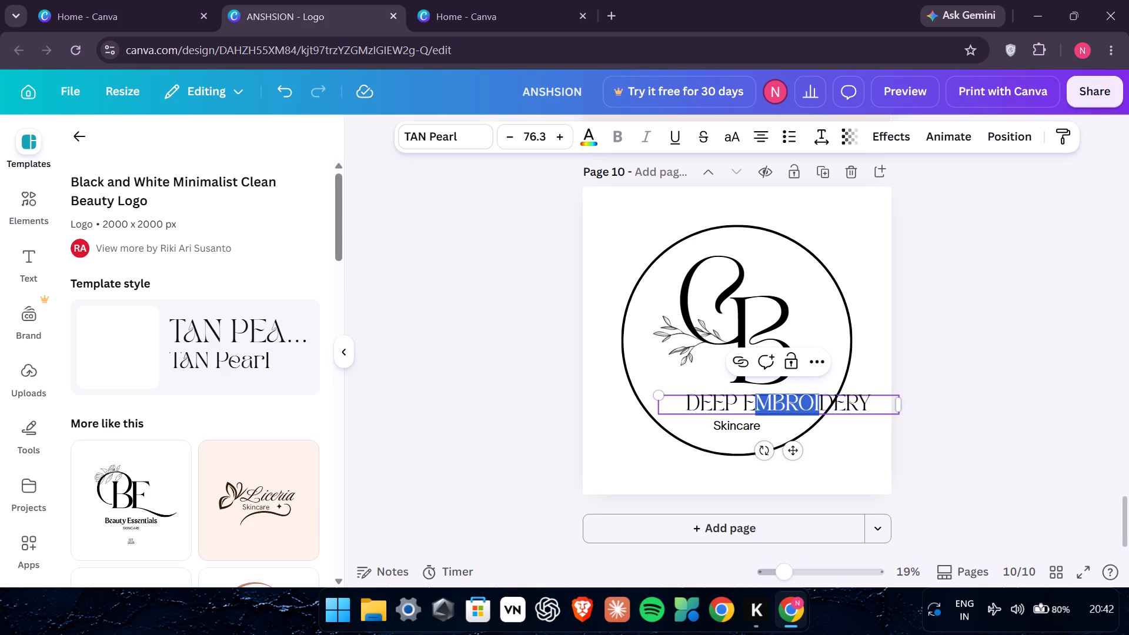
{"action": "left_click", "coordinate": [658, 406]}
{"action": "left_click_drag", "start_coordinate": [658, 406], "coordinate": [704, 409]}
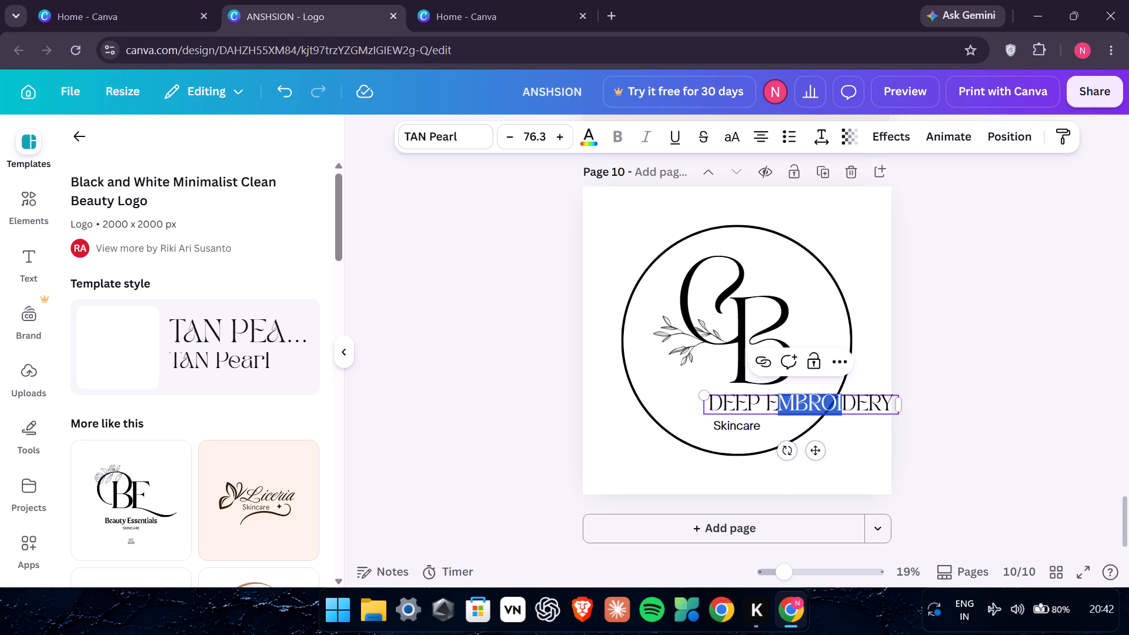
{"action": "left_click_drag", "start_coordinate": [816, 445], "coordinate": [766, 444]}
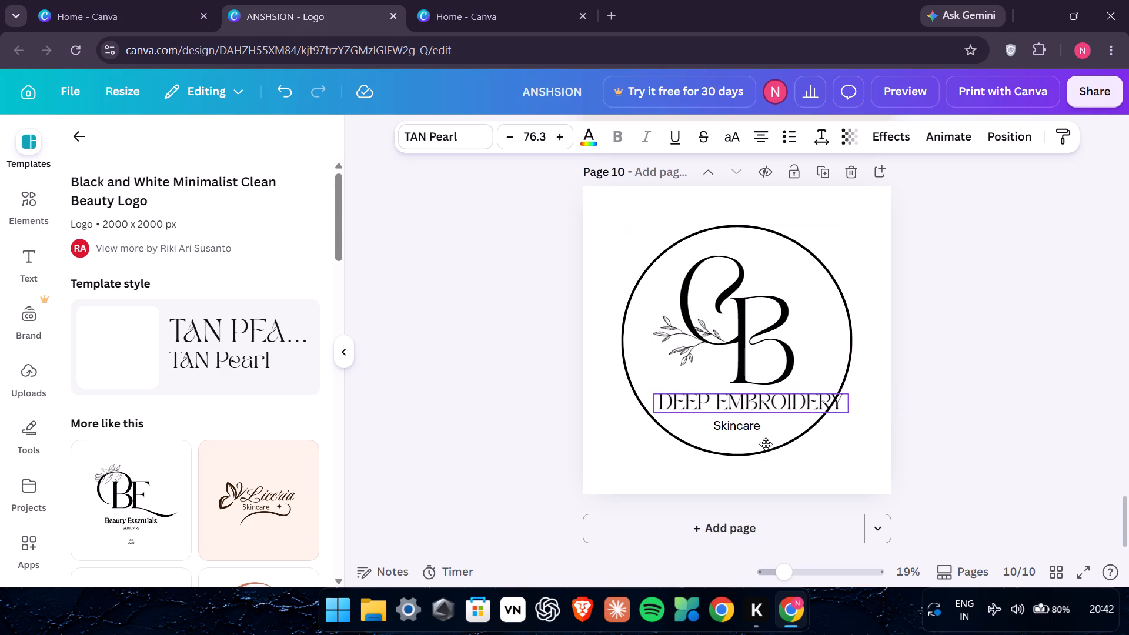
{"action": "left_click_drag", "start_coordinate": [766, 444], "coordinate": [757, 443]}
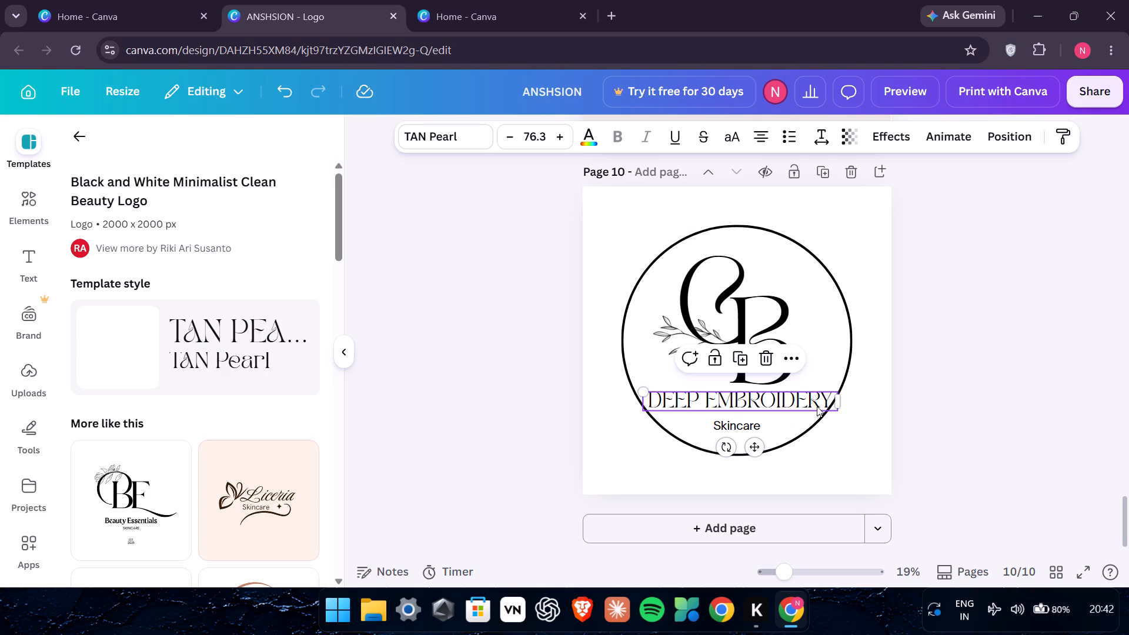
{"action": "left_click", "coordinate": [837, 400]}
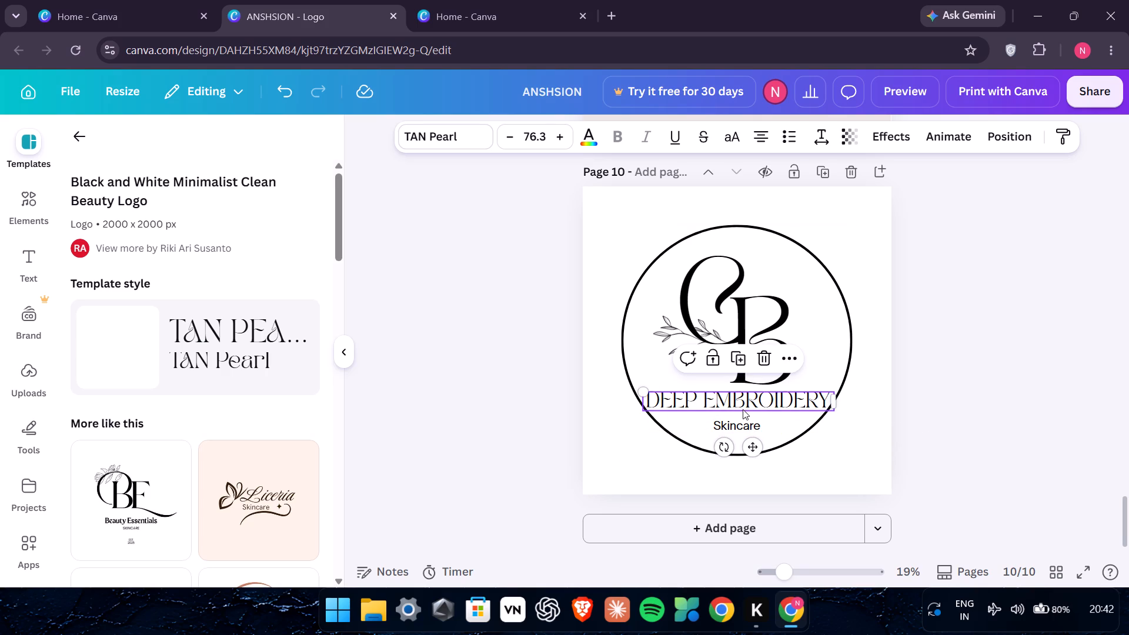
Lower "DEEP EMBROIDERY" on page 10 so it sits clear of the monogram, directly above "Skincare".
{"action": "left_click", "coordinate": [741, 403]}
{"action": "left_click_drag", "start_coordinate": [741, 403], "coordinate": [741, 398]}
{"action": "left_click", "coordinate": [764, 444]}
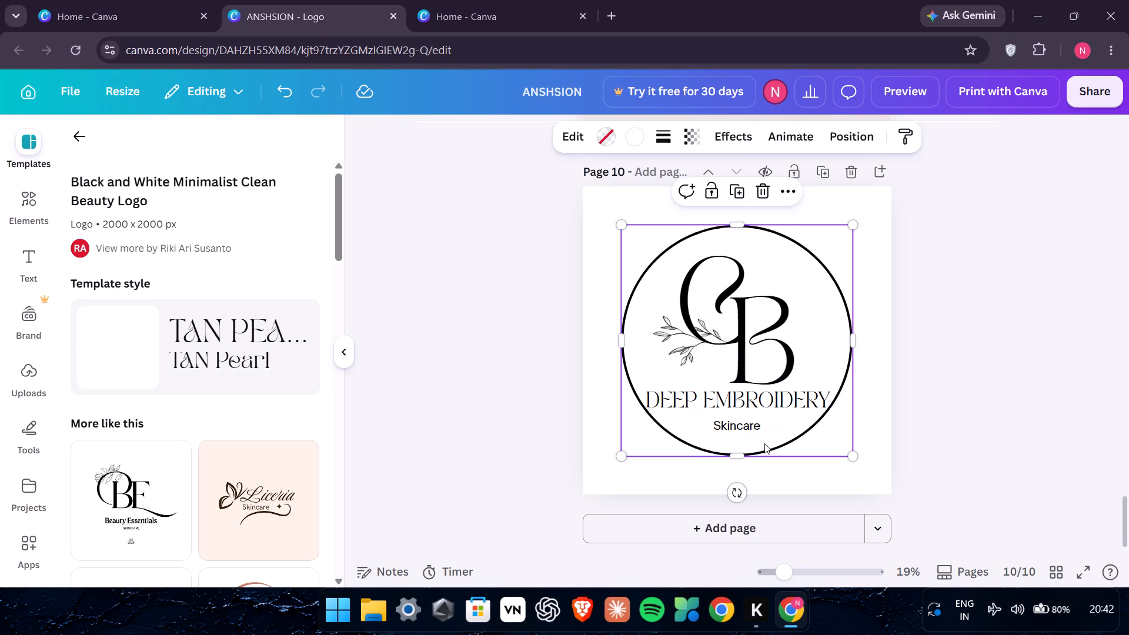
{"action": "left_click_drag", "start_coordinate": [756, 403], "coordinate": [759, 396]}
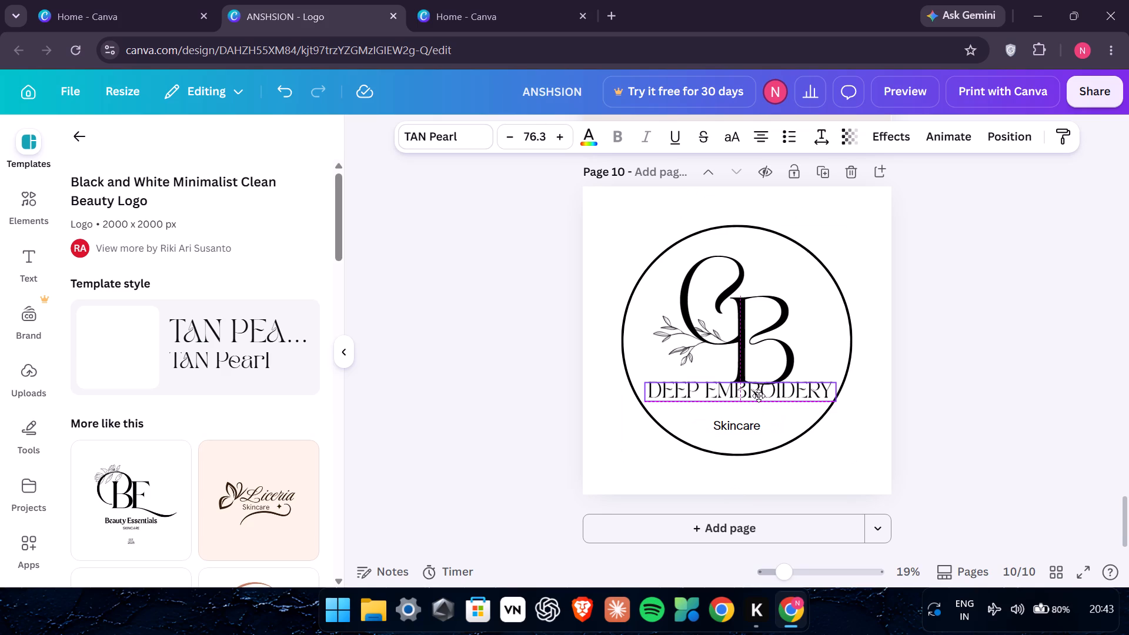
{"action": "left_click_drag", "start_coordinate": [759, 396], "coordinate": [759, 412]}
{"action": "left_click", "coordinate": [828, 377]}
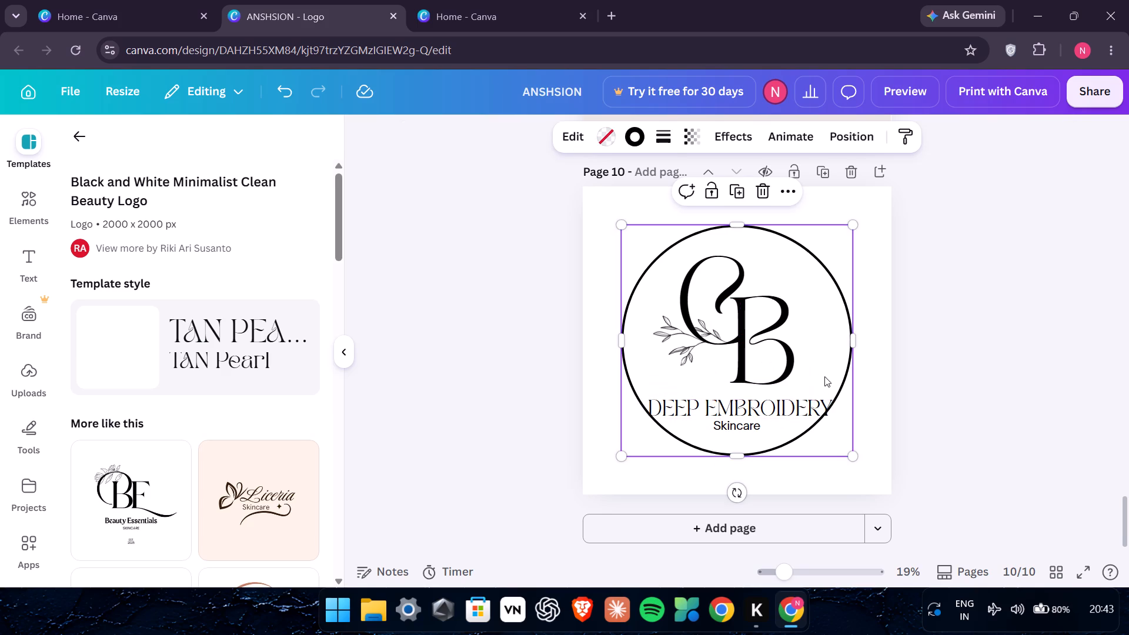
Change the monogram letters on page 10 from C and B to D and E, with the second letter enlarged to size 427.
{"action": "left_click", "coordinate": [758, 316]}
{"action": "left_click_drag", "start_coordinate": [717, 301], "coordinate": [718, 300]}
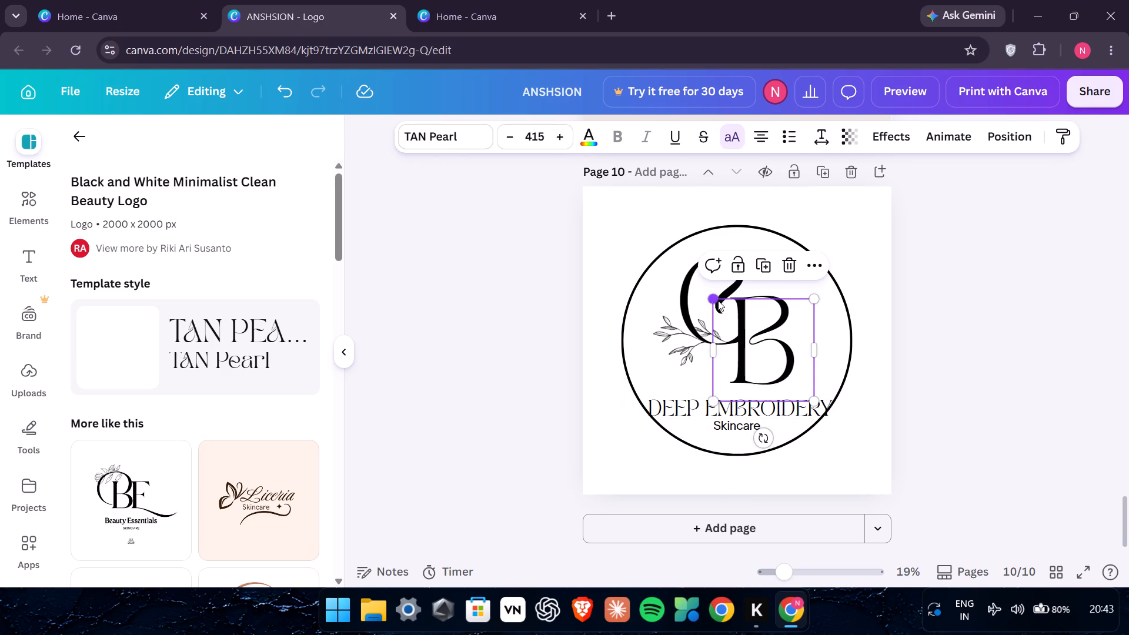
{"action": "left_click_drag", "start_coordinate": [718, 300], "coordinate": [717, 294]}
{"action": "left_click", "coordinate": [713, 286]}
{"action": "left_click", "coordinate": [709, 288]}
{"action": "key", "text": "BackSpace"}
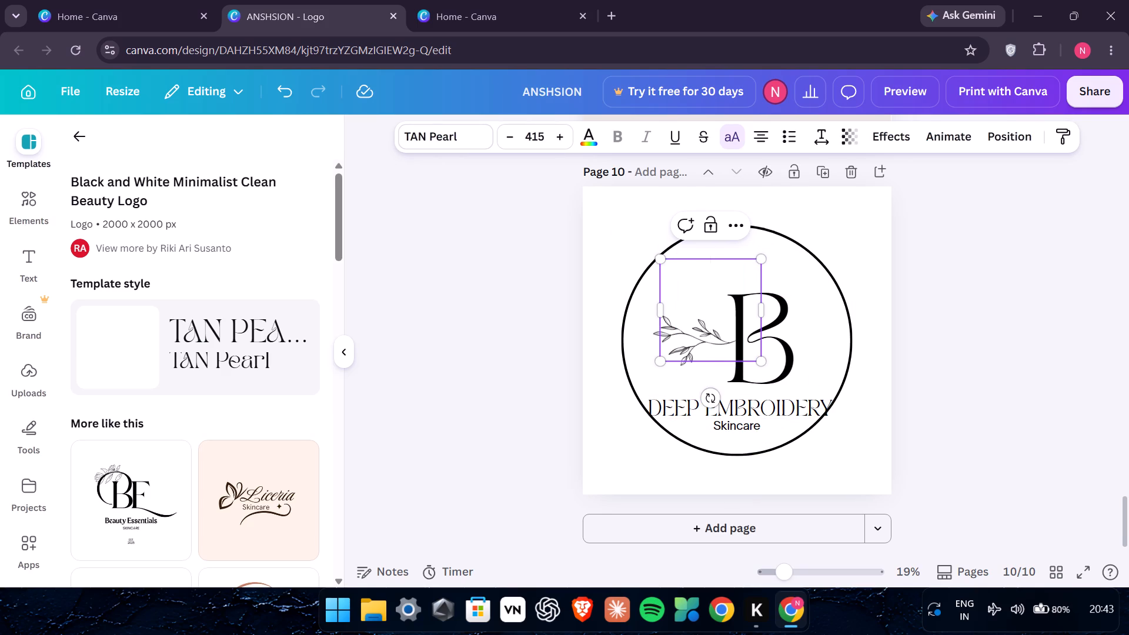
{"action": "key", "text": "d"}
{"action": "left_click", "coordinate": [786, 339]}
{"action": "left_click", "coordinate": [786, 342]}
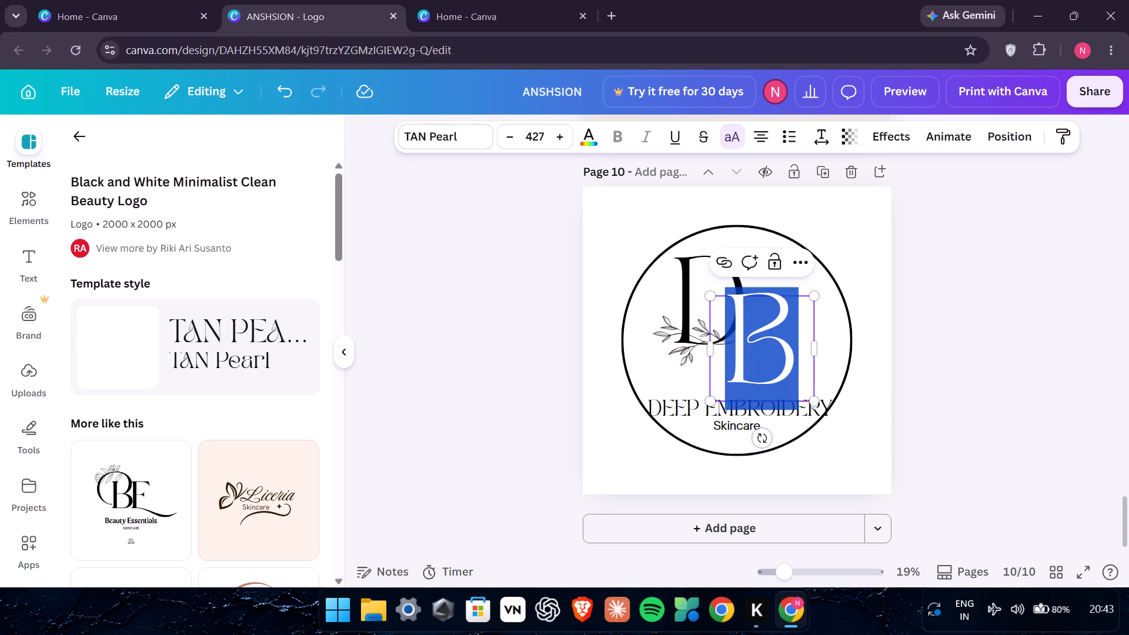
{"action": "key", "text": "BackSpace"}
{"action": "key", "text": "e"}
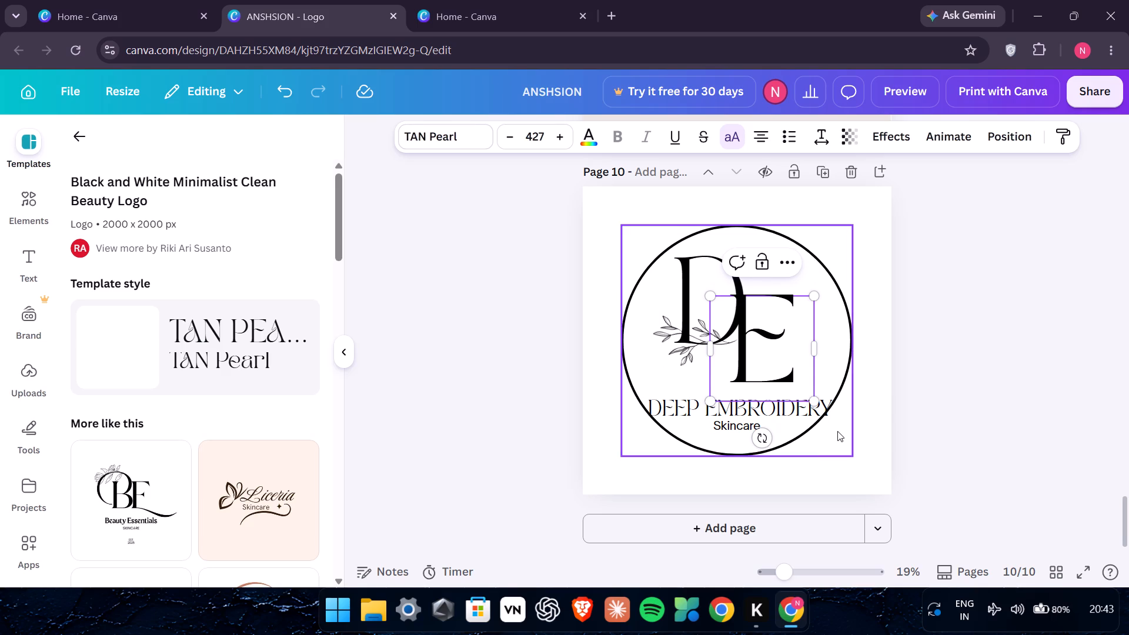
{"action": "left_click", "coordinate": [888, 345]}
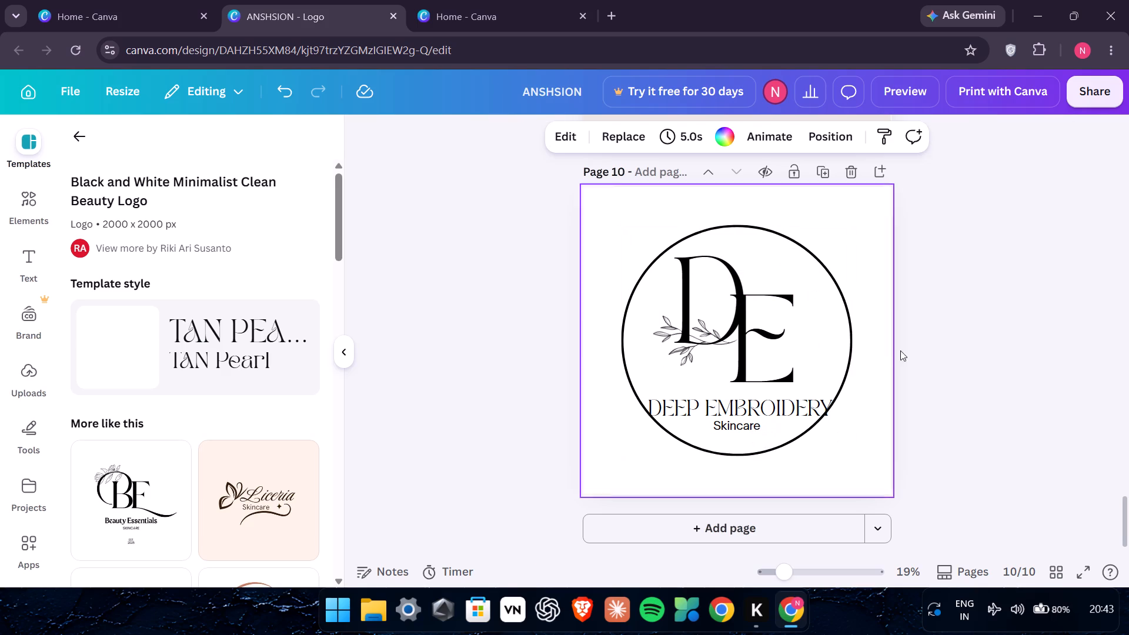
Shift the leafy branch slightly towards the E so that it crosses the D of the monogram.
{"action": "left_click_drag", "start_coordinate": [723, 343], "coordinate": [735, 339]}
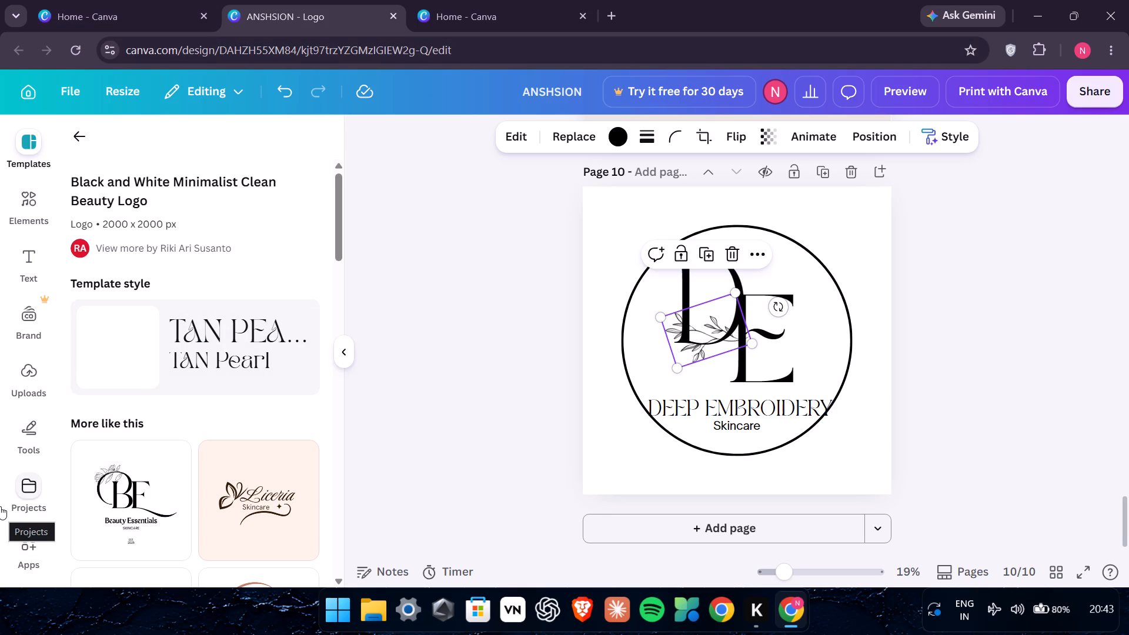
{"action": "scroll", "coordinate": [76, 442], "scroll_direction": "down", "scroll_amount": 7}
{"action": "scroll", "coordinate": [162, 410], "scroll_direction": "down", "scroll_amount": 2}
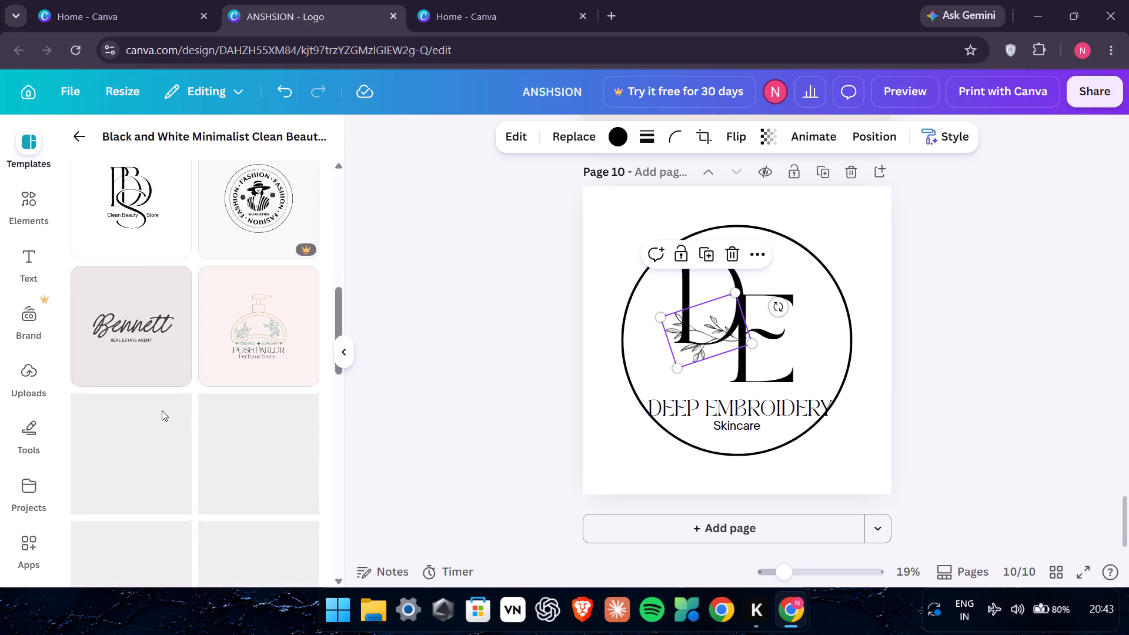
{"action": "scroll", "coordinate": [162, 410], "scroll_direction": "down", "scroll_amount": 4}
{"action": "left_click_drag", "start_coordinate": [142, 480], "coordinate": [142, 487]}
{"action": "left_click", "coordinate": [136, 490]}
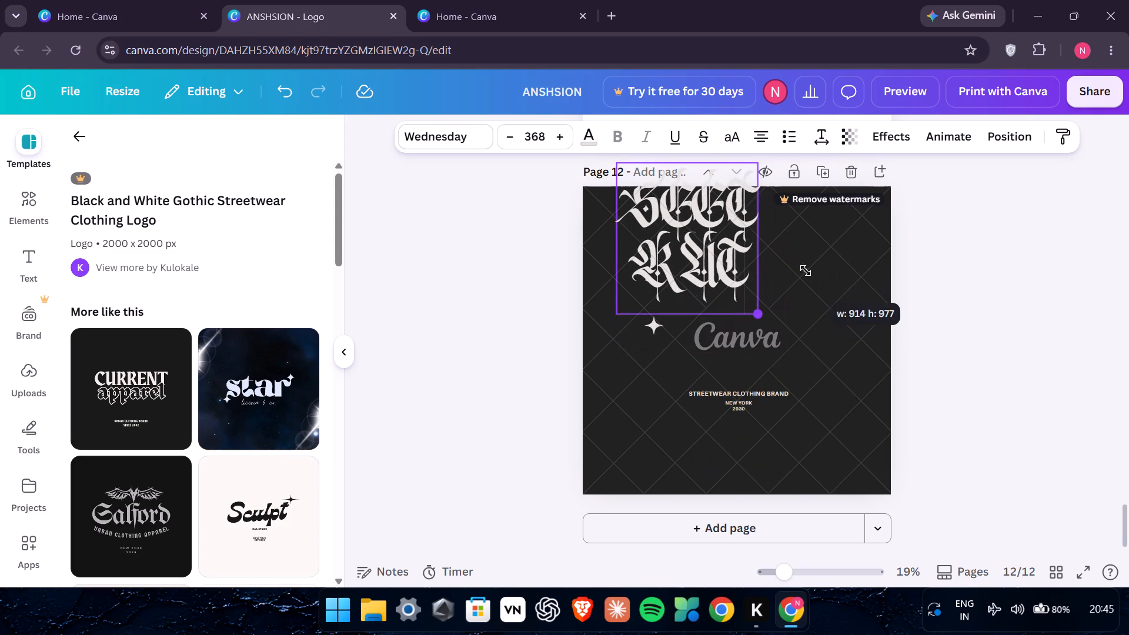
{"action": "left_click_drag", "start_coordinate": [806, 270], "coordinate": [802, 263]}
{"action": "left_click_drag", "start_coordinate": [753, 235], "coordinate": [980, 220]}
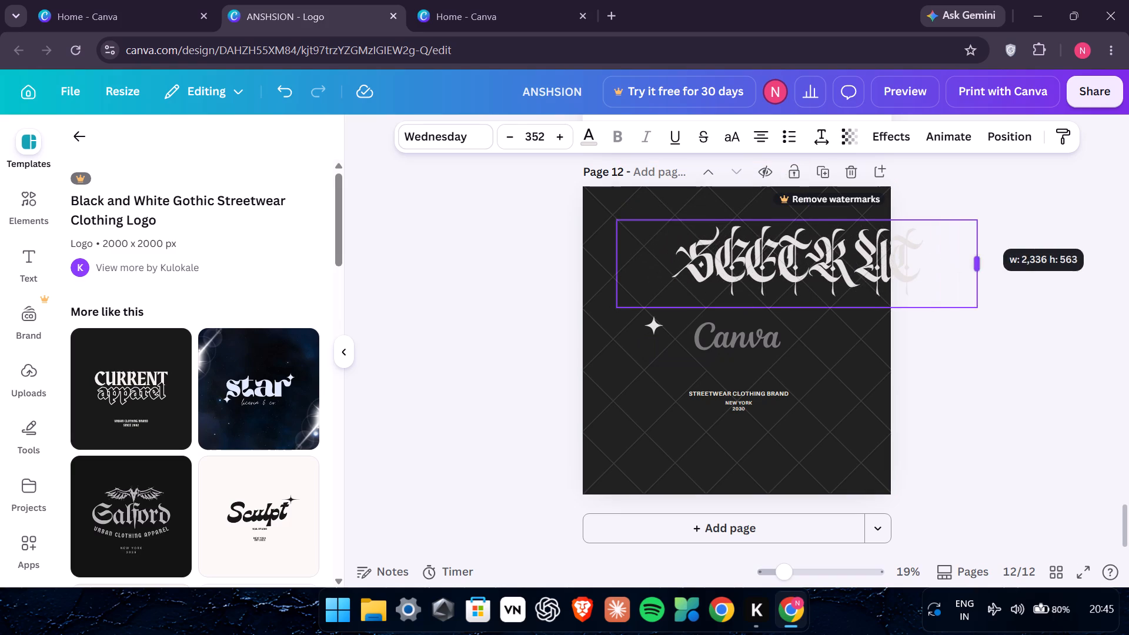
{"action": "left_click_drag", "start_coordinate": [980, 220], "coordinate": [979, 220]}
{"action": "left_click_drag", "start_coordinate": [717, 262], "coordinate": [659, 288]}
{"action": "left_click", "coordinate": [816, 286]}
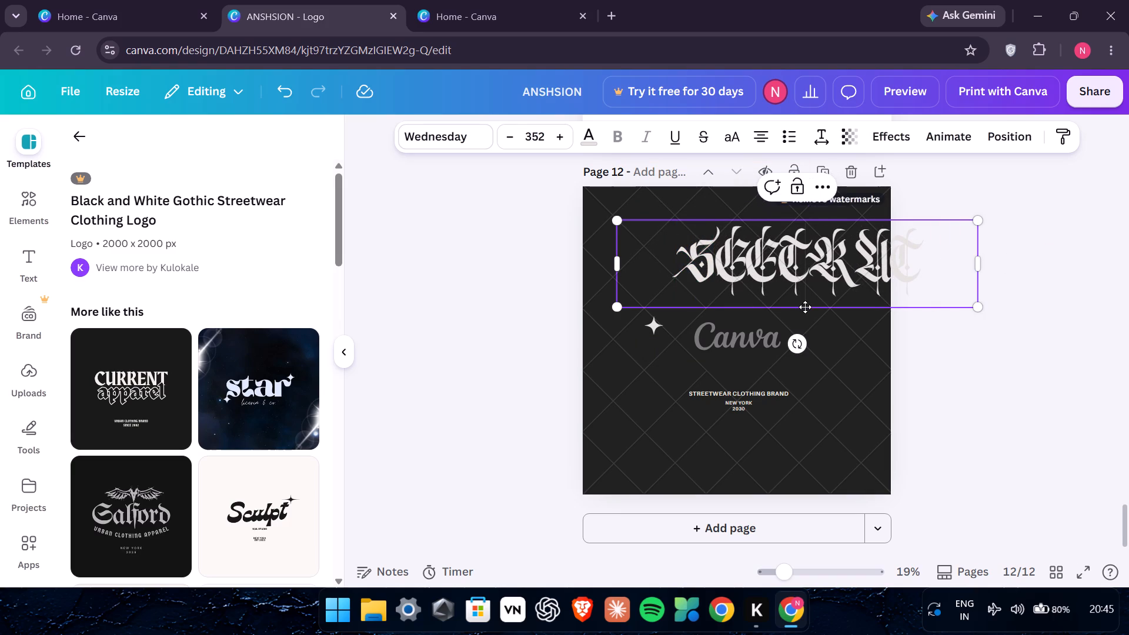
{"action": "left_click_drag", "start_coordinate": [805, 307], "coordinate": [747, 342]}
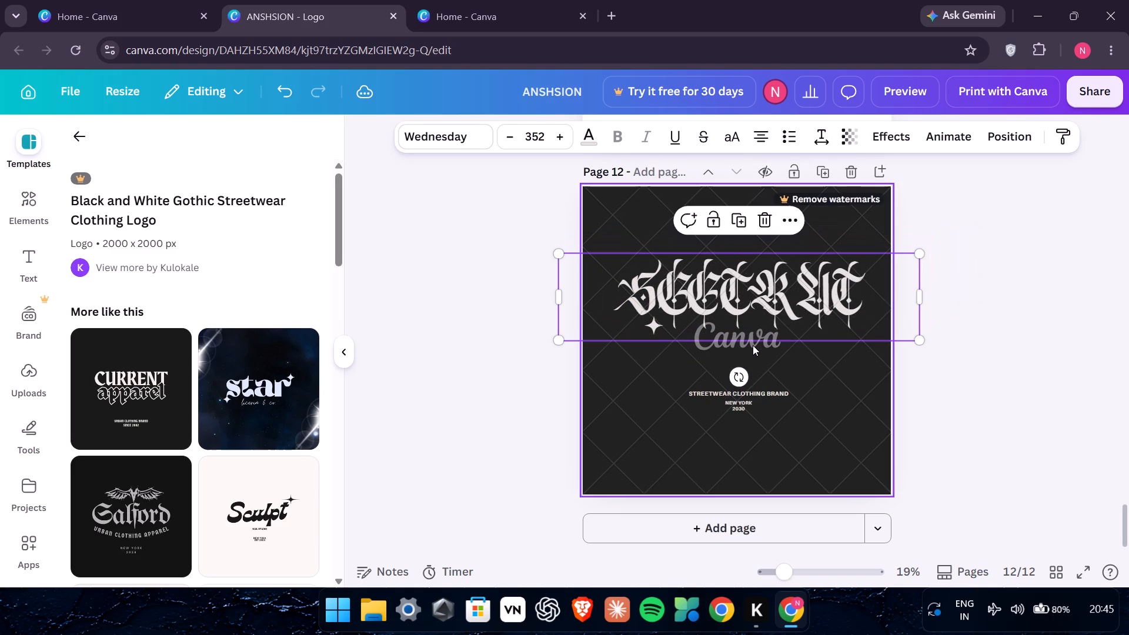
{"action": "left_click", "coordinate": [787, 379]}
Browse the logo templates similar to the gothic streetwear design for another option.
{"action": "scroll", "coordinate": [256, 418], "scroll_direction": "down", "scroll_amount": 19}
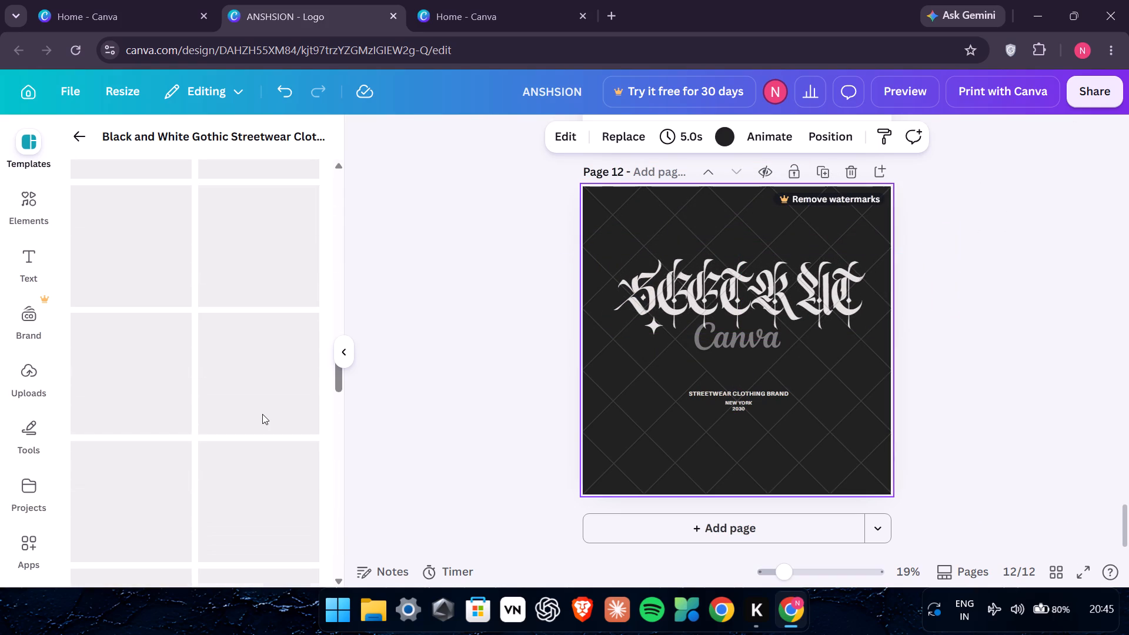
{"action": "scroll", "coordinate": [44, 514], "scroll_direction": "down", "scroll_amount": 5}
{"action": "scroll", "coordinate": [104, 466], "scroll_direction": "down", "scroll_amount": 5}
{"action": "scroll", "coordinate": [163, 450], "scroll_direction": "down", "scroll_amount": 4}
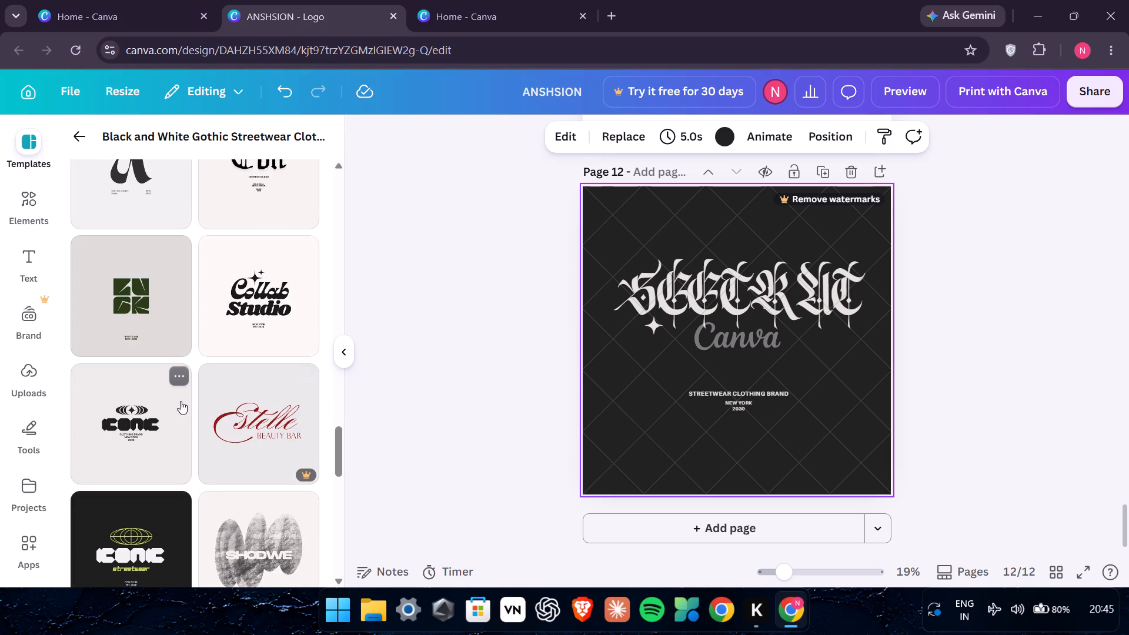
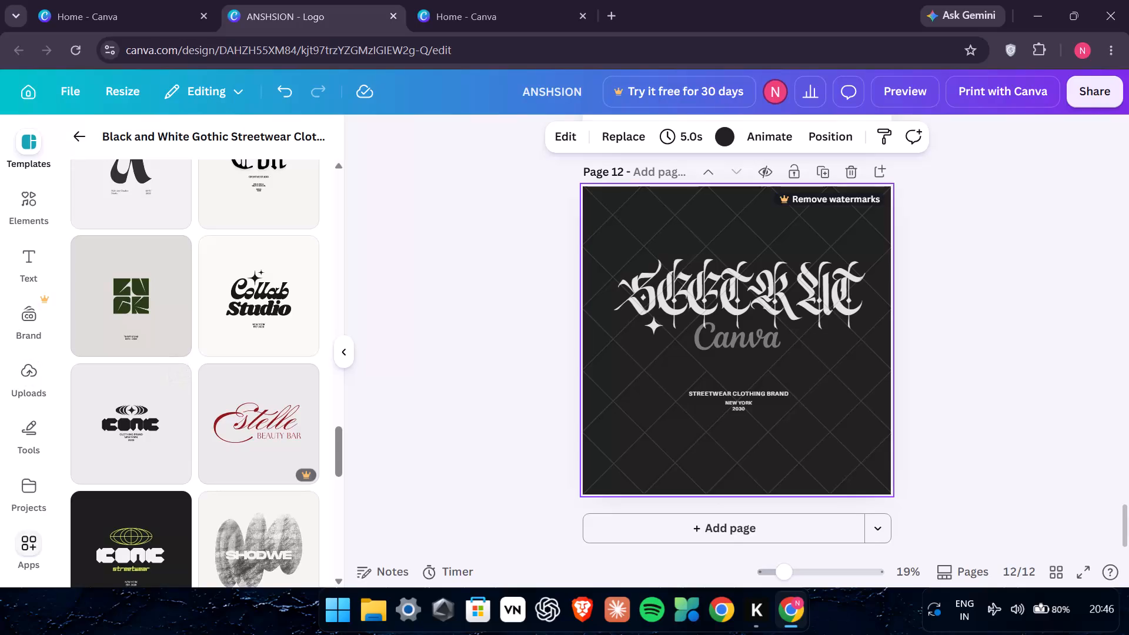
Add the Black and Neon Green Grunge Streetwear Clothing Logo template as a new page after page 12.
{"action": "scroll", "coordinate": [19, 405], "scroll_direction": "down", "scroll_amount": 5}
{"action": "scroll", "coordinate": [27, 538], "scroll_direction": "down", "scroll_amount": 8}
{"action": "left_click", "coordinate": [257, 377]}
{"action": "left_click", "coordinate": [260, 374]}
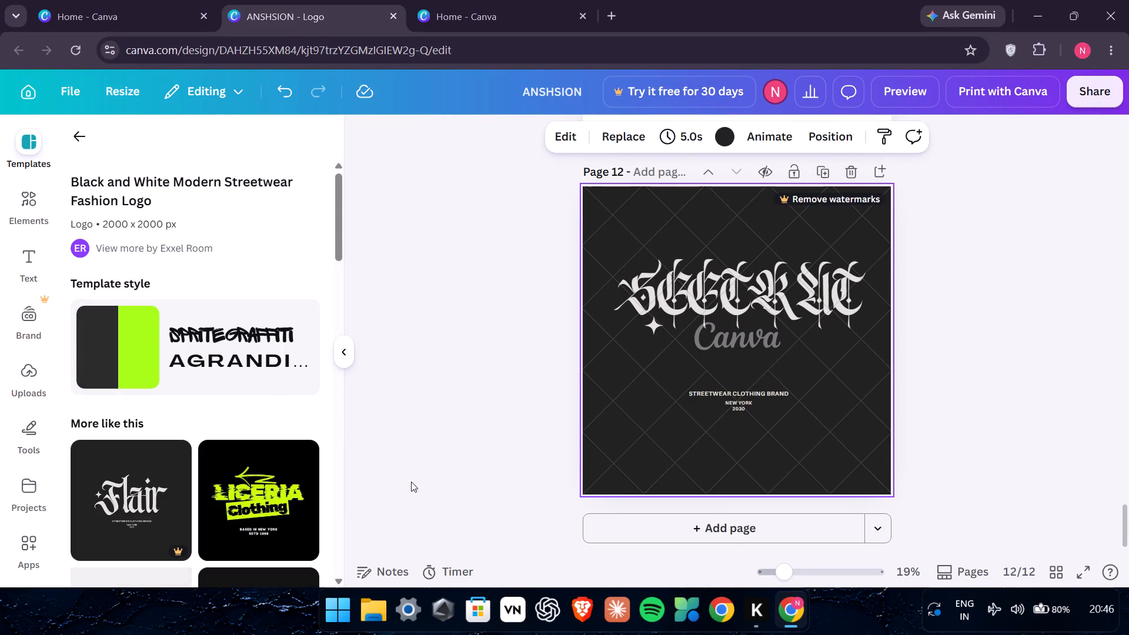
{"action": "left_click_drag", "start_coordinate": [268, 502], "coordinate": [609, 345]}
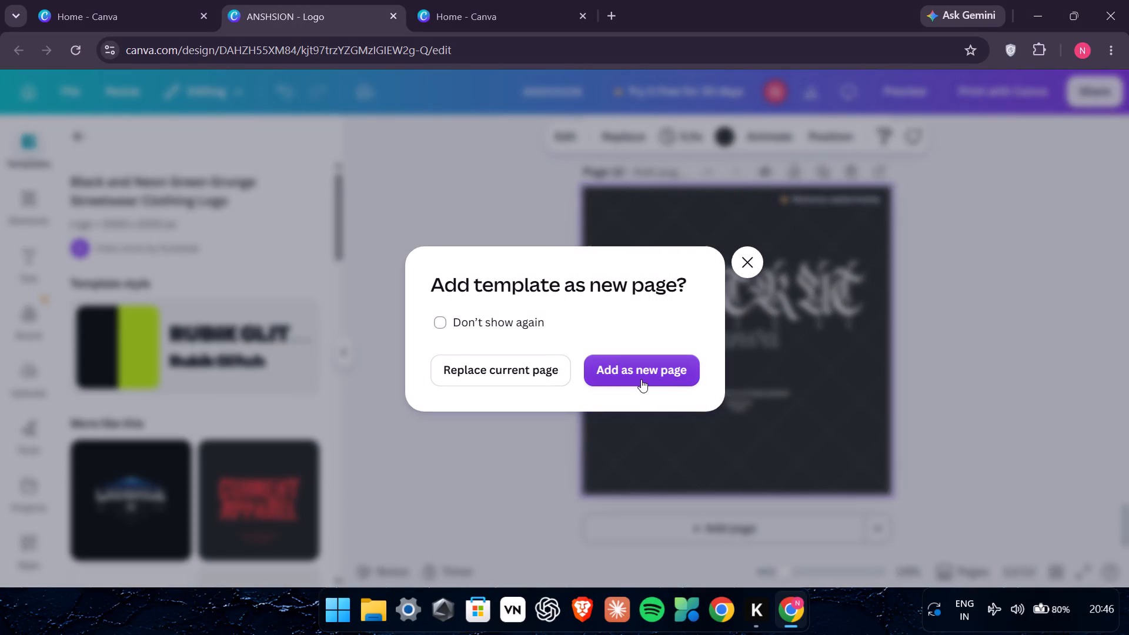
{"action": "left_click", "coordinate": [642, 377]}
Replace the word "LICERIA" in the page 13 logo with "MOTOR".
{"action": "left_click", "coordinate": [795, 362]}
{"action": "left_click", "coordinate": [817, 308]}
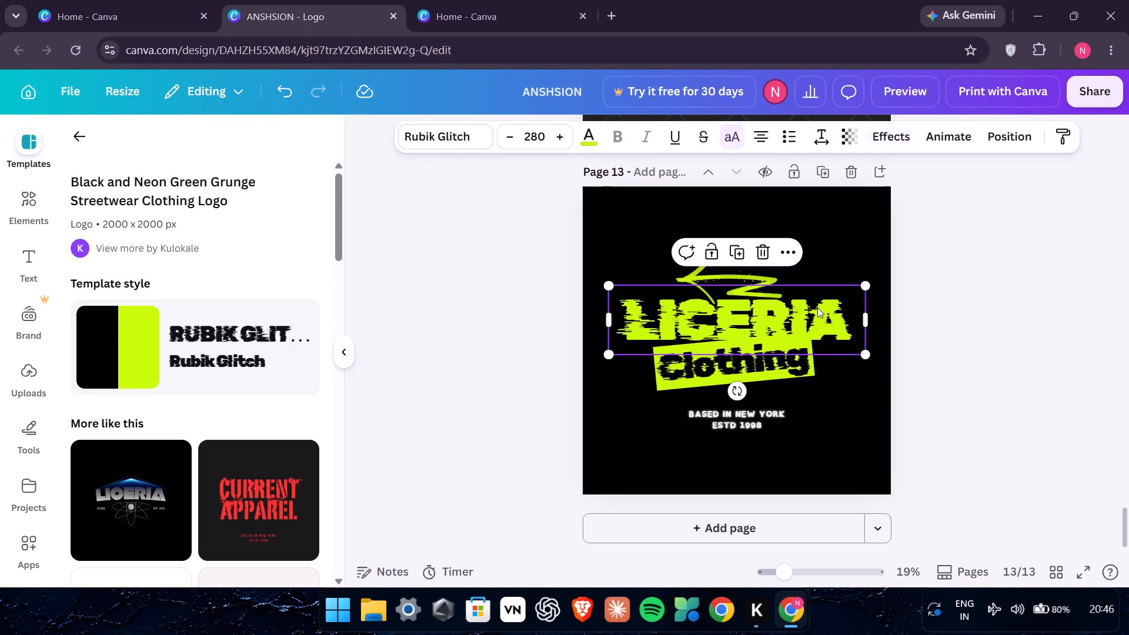
{"action": "triple_click", "coordinate": [844, 319]}
{"action": "key", "text": "BackSpace"}
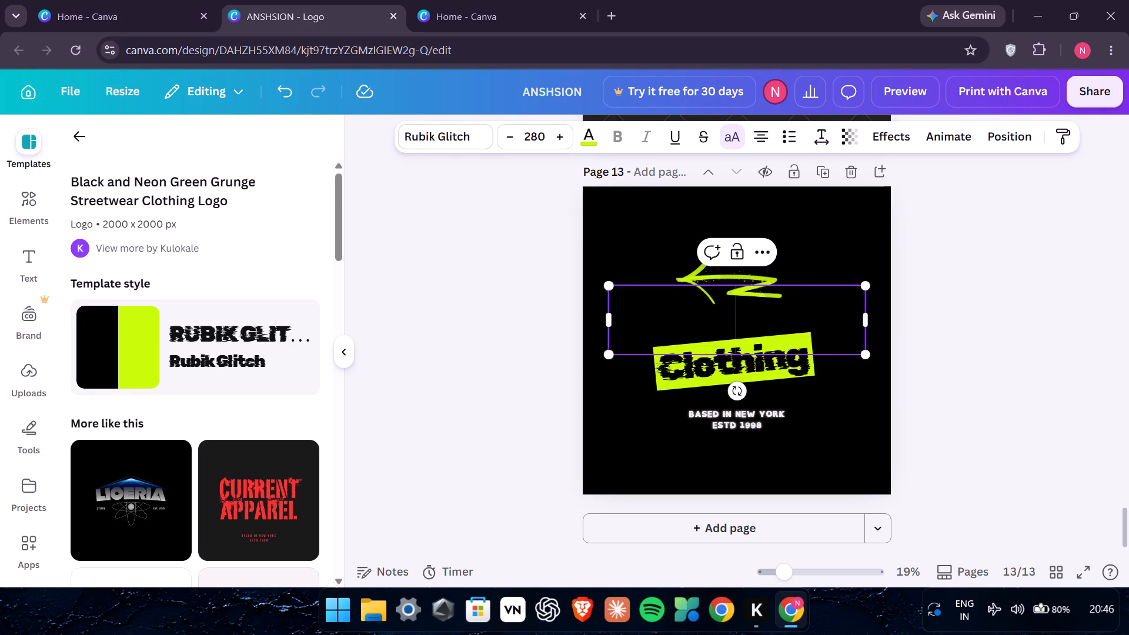
{"action": "type", "text": "MOTO"}
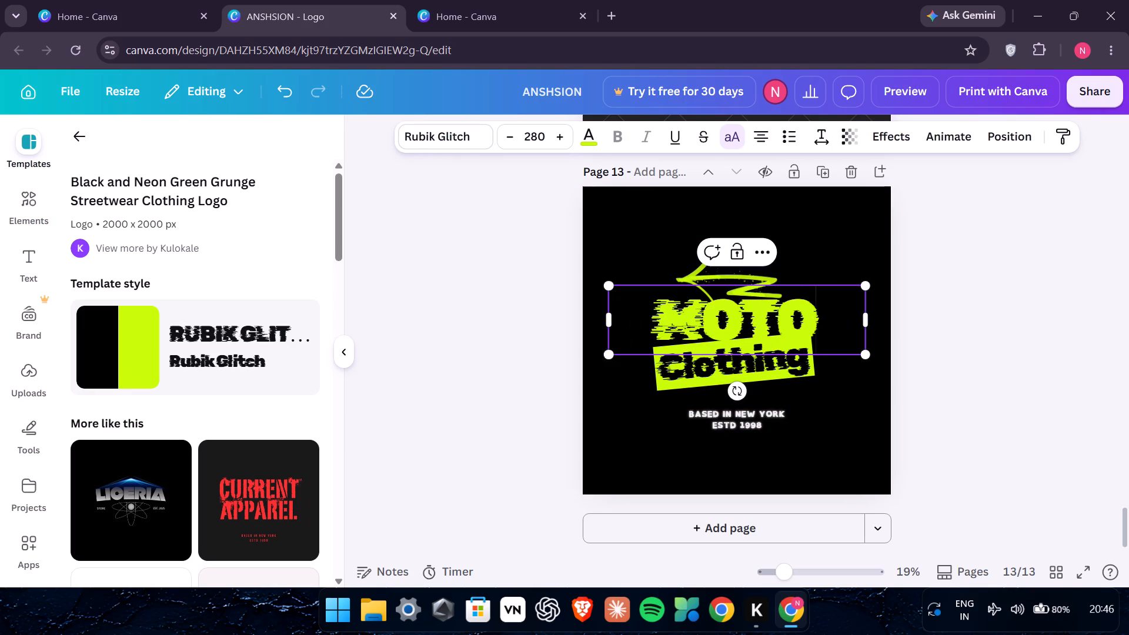
{"action": "key", "text": "r"}
Replace the highlighted word "Clothing" in the page 13 logo with "TORQUE".
{"action": "double_click", "coordinate": [813, 365]}
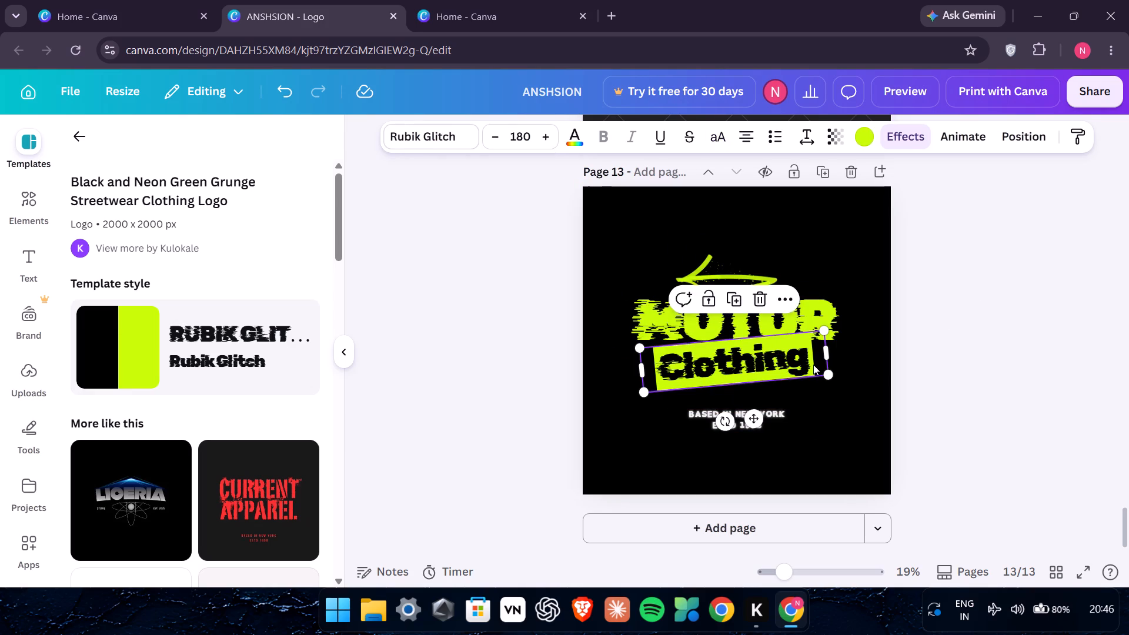
{"action": "key", "text": "BackSpace"}
{"action": "type", "text": "TOR"}
{"action": "type", "text": "QUE"}
{"action": "left_click", "coordinate": [804, 413]}
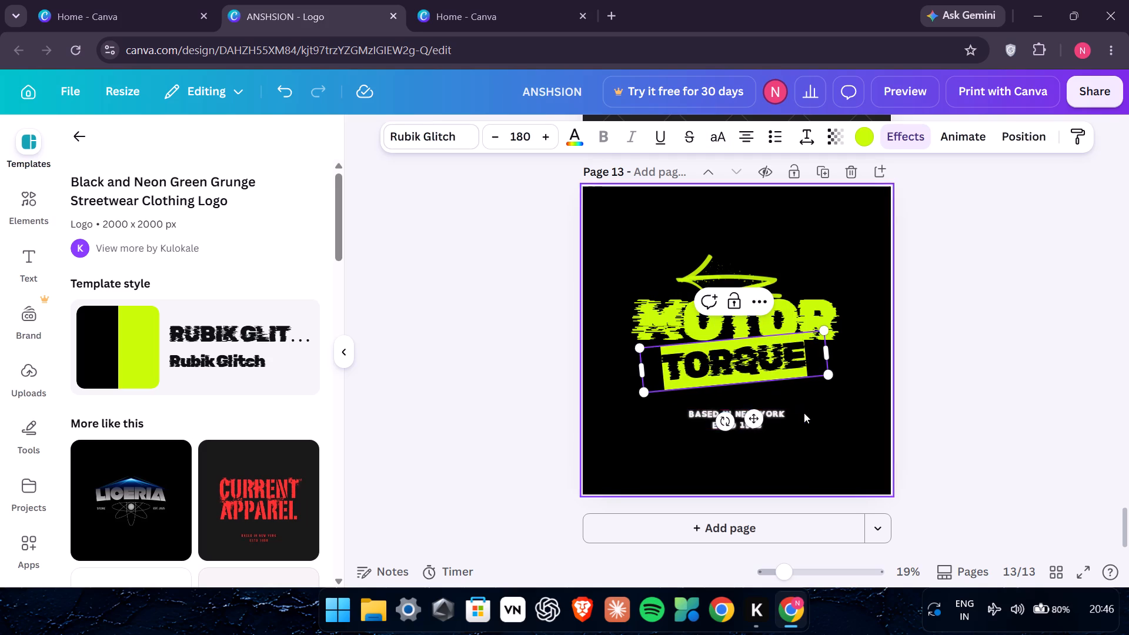
Replace the "BASED IN NEW YORK ESTD 1998" tagline with "RESTORES" and move it up, centred just below "TORQUE".
{"action": "double_click", "coordinate": [781, 413]}
{"action": "key", "text": "BackSpace"}
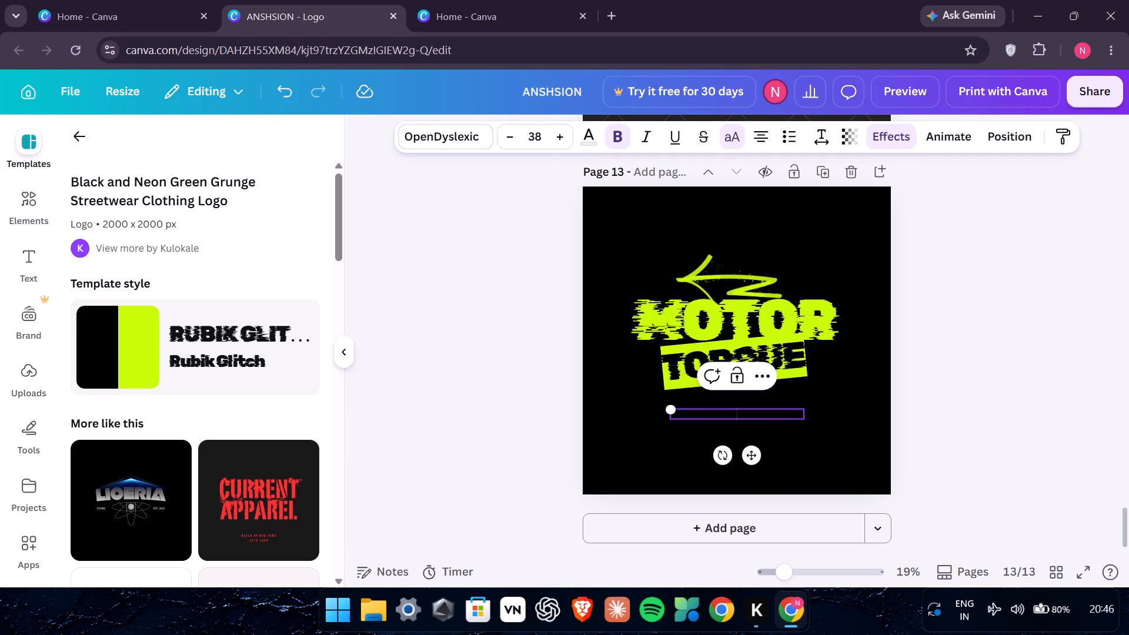
{"action": "type", "text": "RESTORES"}
{"action": "left_click_drag", "start_coordinate": [763, 421], "coordinate": [755, 407]}
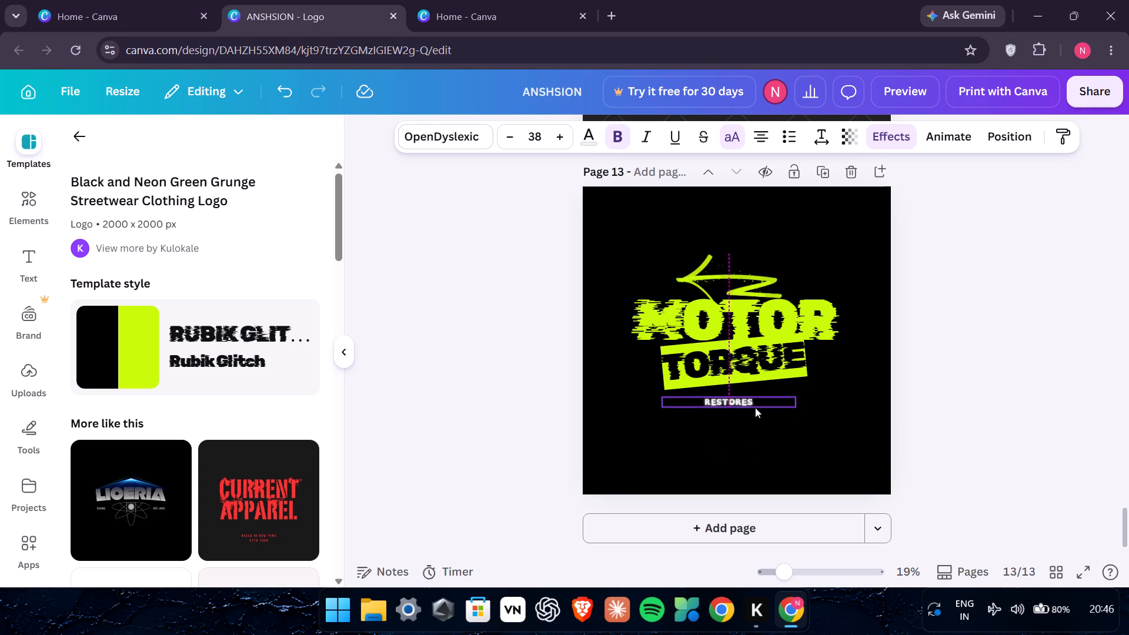
{"action": "left_click_drag", "start_coordinate": [755, 407], "coordinate": [763, 406]}
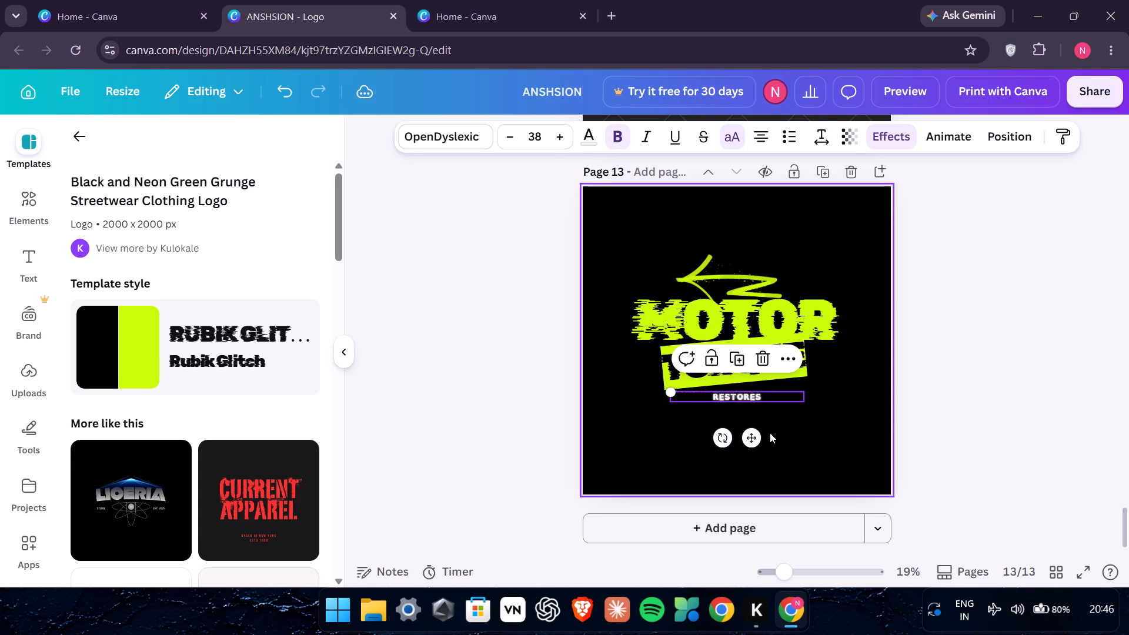
{"action": "left_click", "coordinate": [770, 433]}
Recolour the scribbled arrow above "MOTOR" red.
{"action": "left_click", "coordinate": [731, 275]}
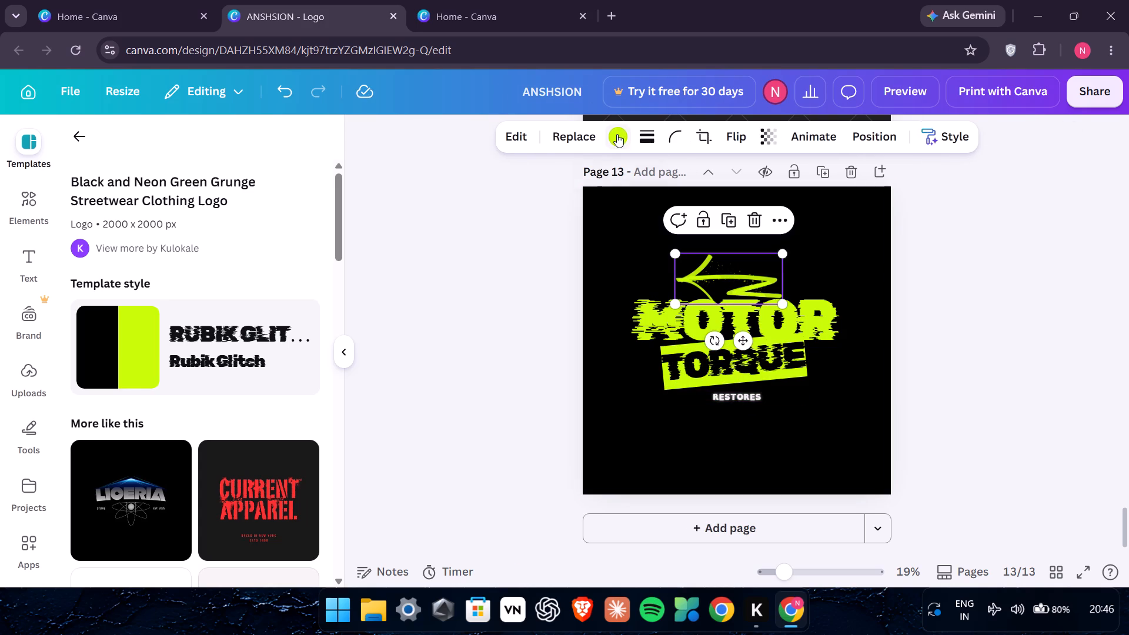
{"action": "left_click", "coordinate": [617, 134]}
{"action": "left_click", "coordinate": [152, 239]}
{"action": "left_click", "coordinate": [161, 248]}
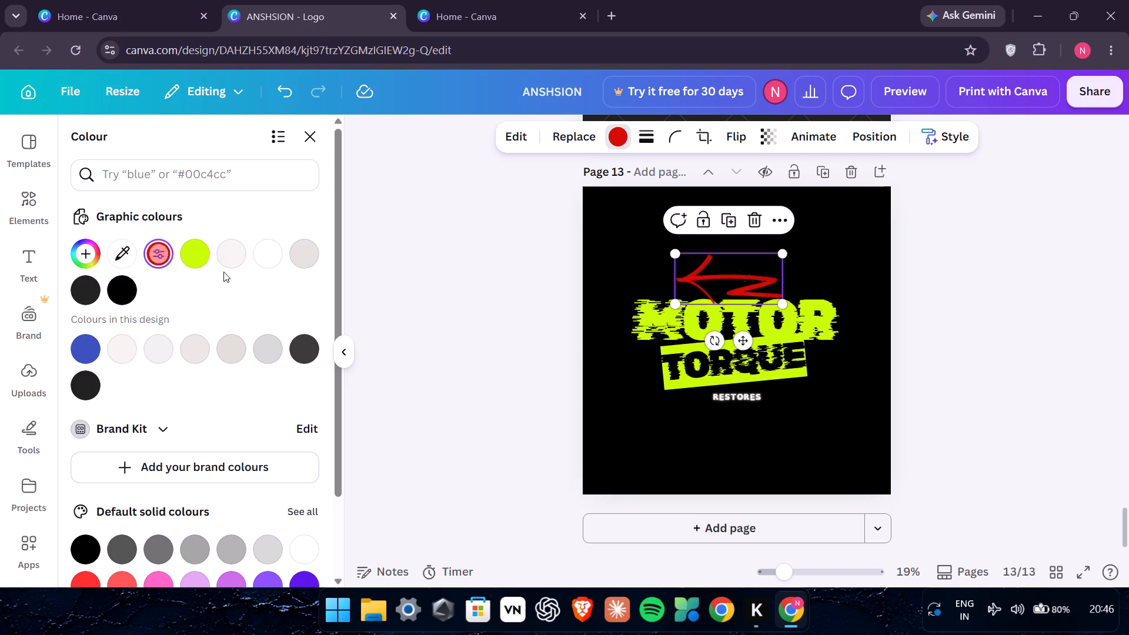
Recolour the word "MOTOR" red and apply the neon green to red swap to the whole page.
{"action": "left_click", "coordinate": [730, 320]}
{"action": "left_click", "coordinate": [730, 320]}
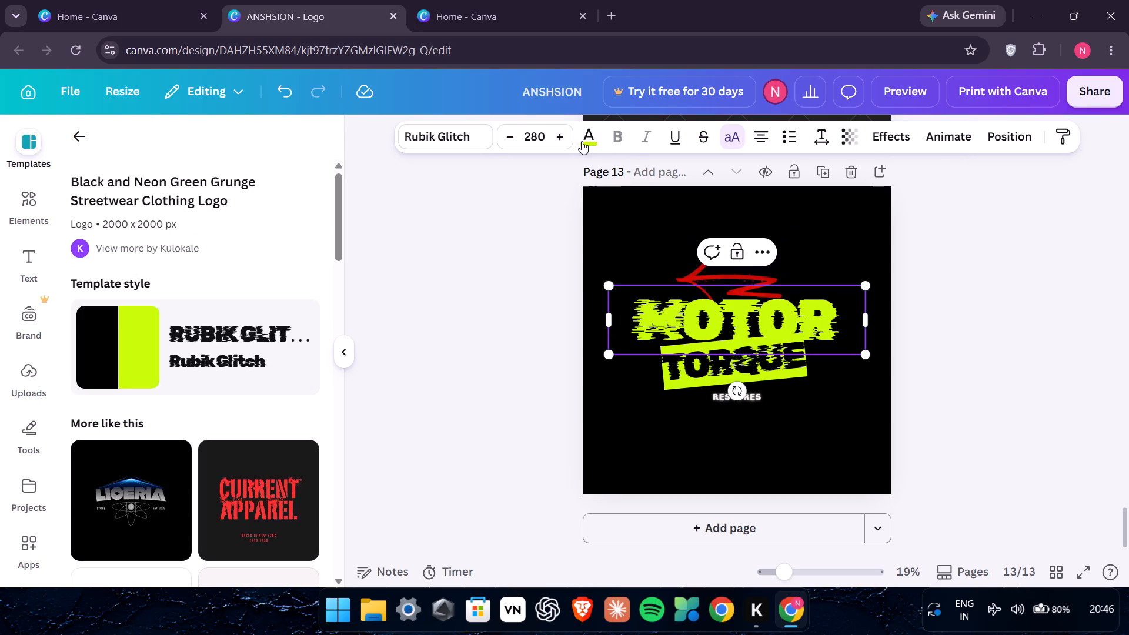
{"action": "left_click", "coordinate": [582, 141]}
{"action": "left_click", "coordinate": [189, 260]}
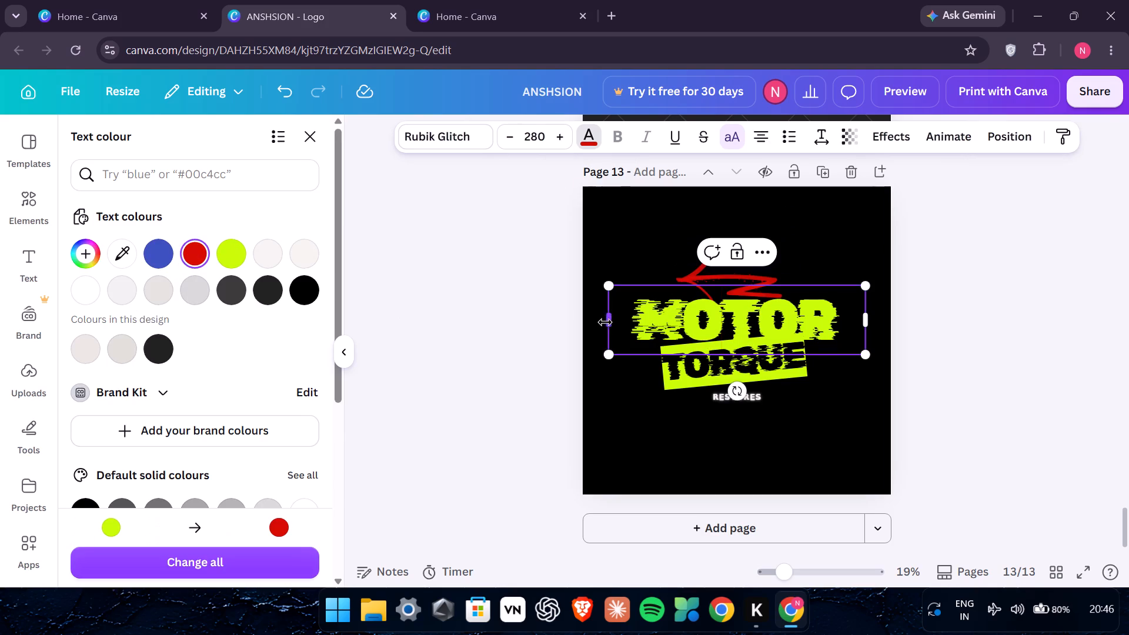
{"action": "left_click", "coordinate": [235, 551]}
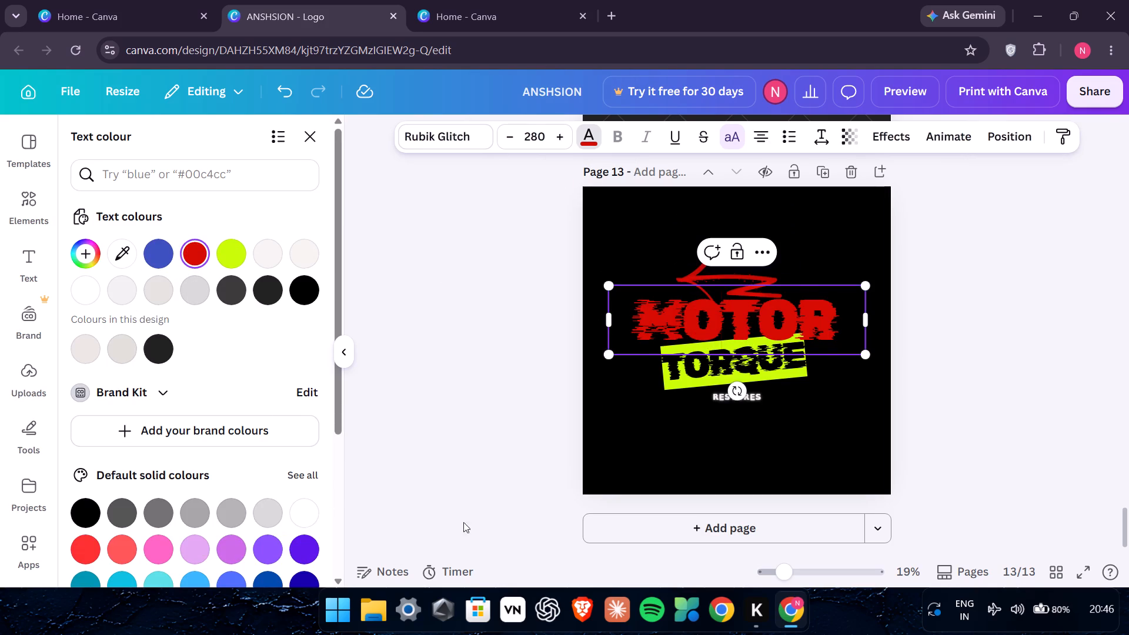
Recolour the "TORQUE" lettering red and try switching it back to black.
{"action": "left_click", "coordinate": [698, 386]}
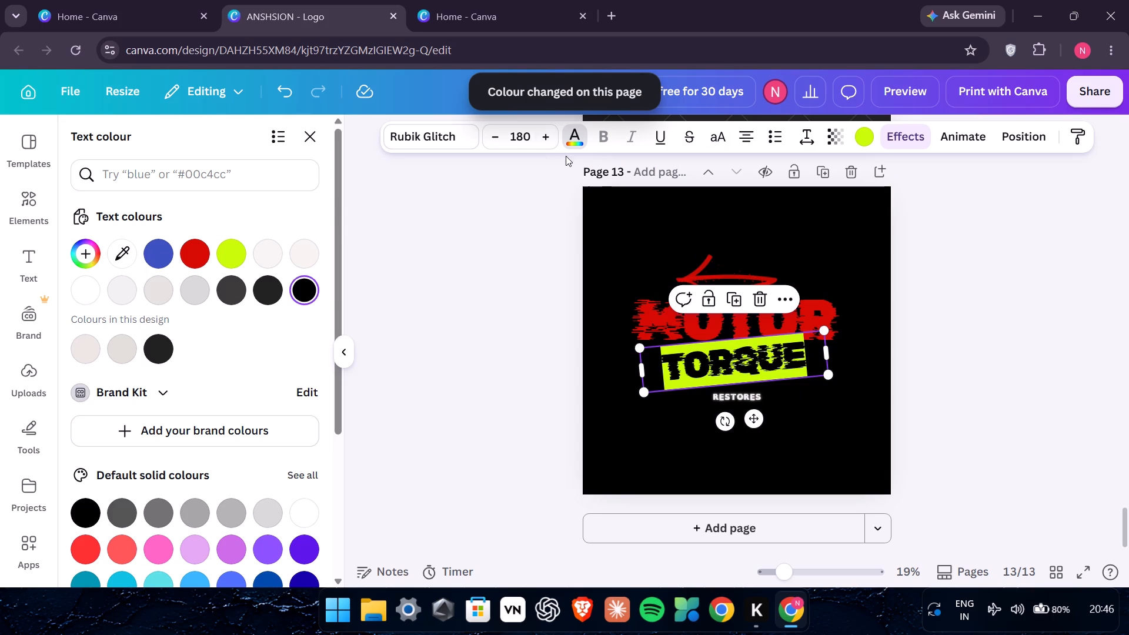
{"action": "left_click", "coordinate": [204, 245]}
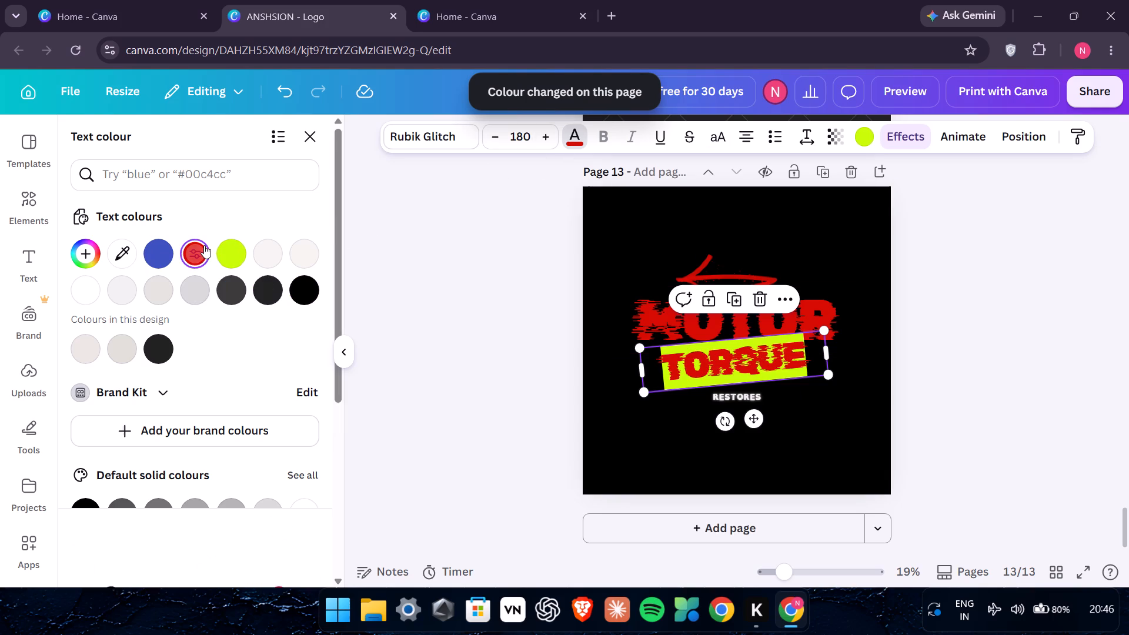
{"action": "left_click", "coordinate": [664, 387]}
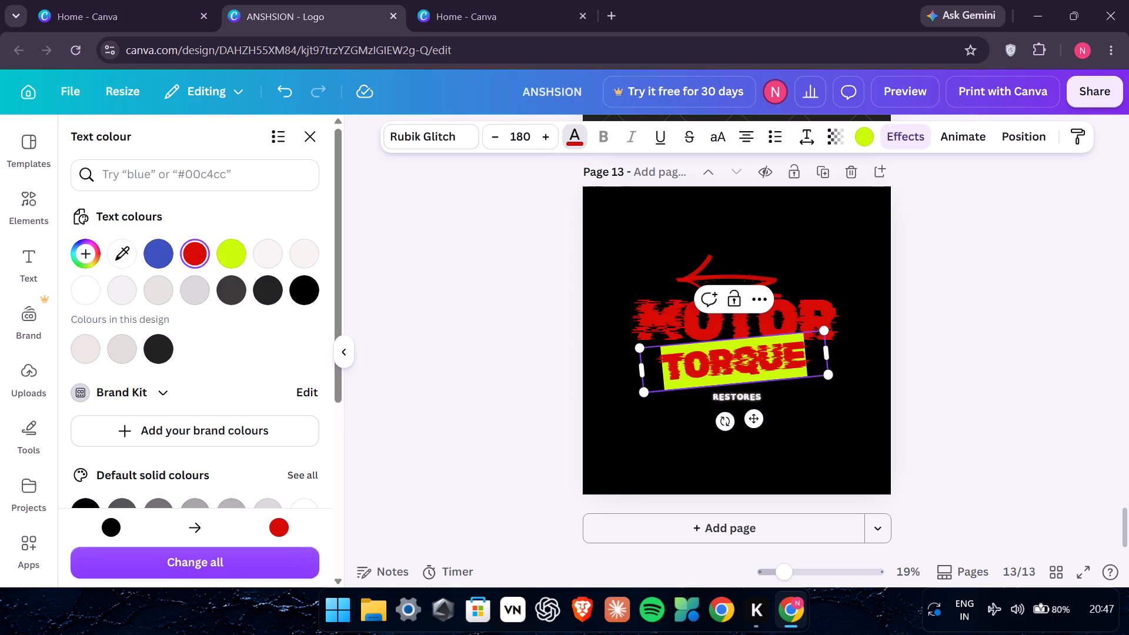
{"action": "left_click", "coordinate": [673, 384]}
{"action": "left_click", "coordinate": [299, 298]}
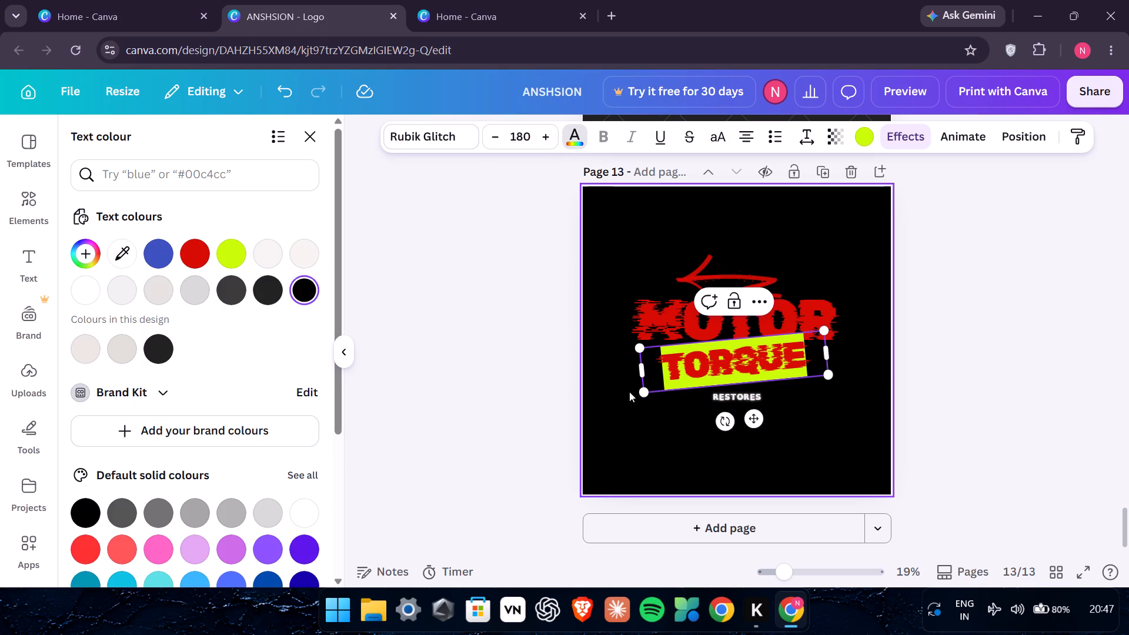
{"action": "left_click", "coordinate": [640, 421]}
Set the background effect colour behind "TORQUE" to the design's red.
{"action": "left_click", "coordinate": [670, 385]}
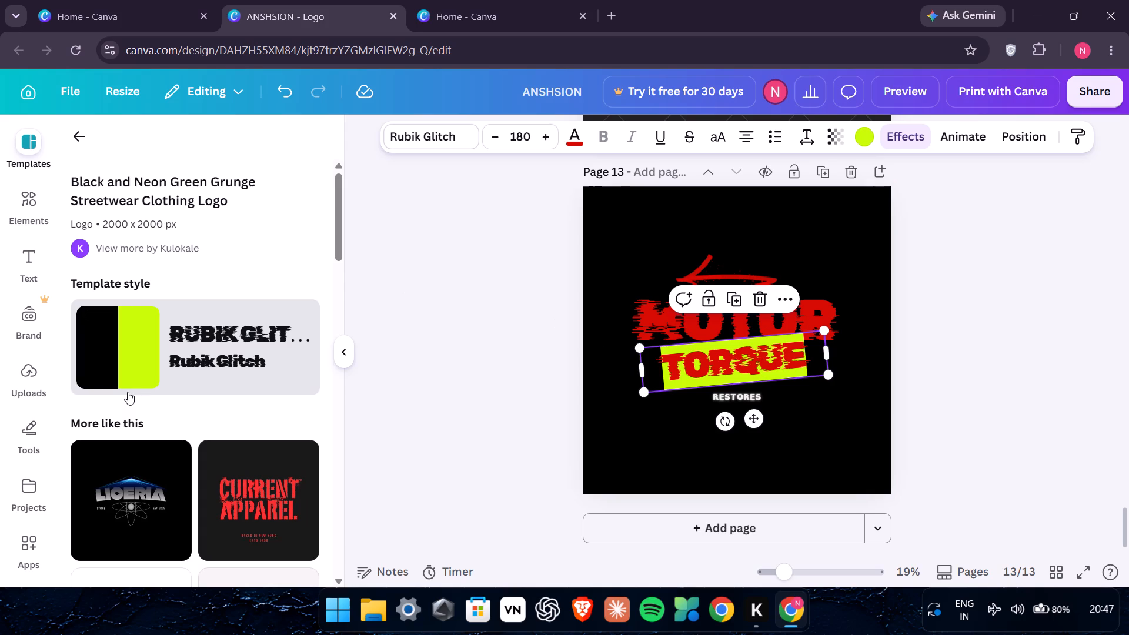
{"action": "left_click", "coordinate": [864, 143]}
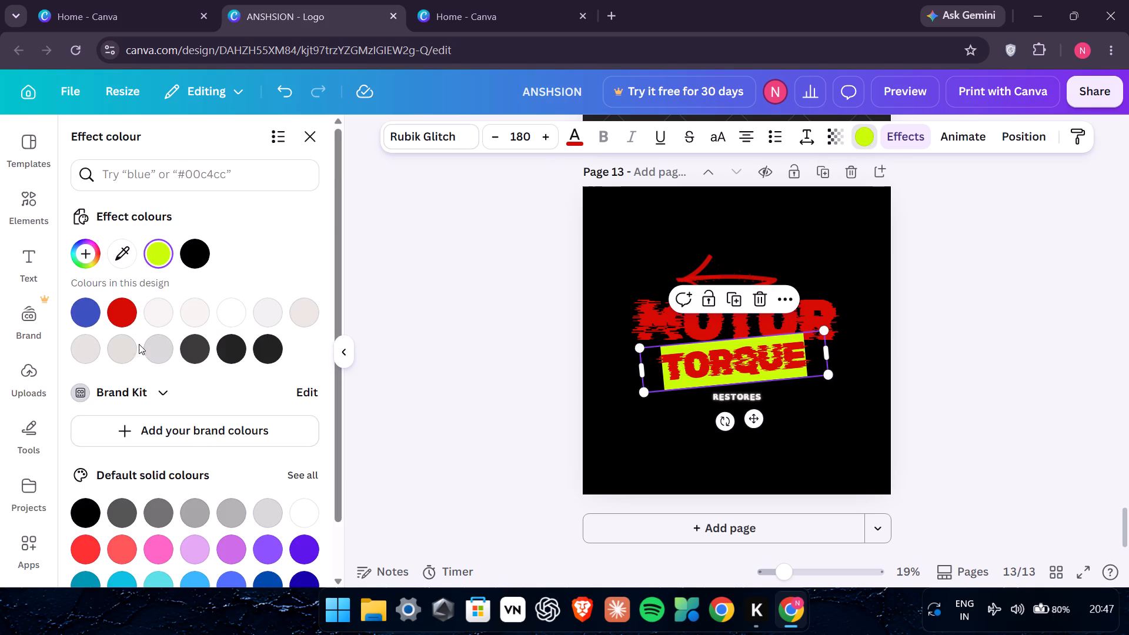
{"action": "left_click", "coordinate": [122, 313]}
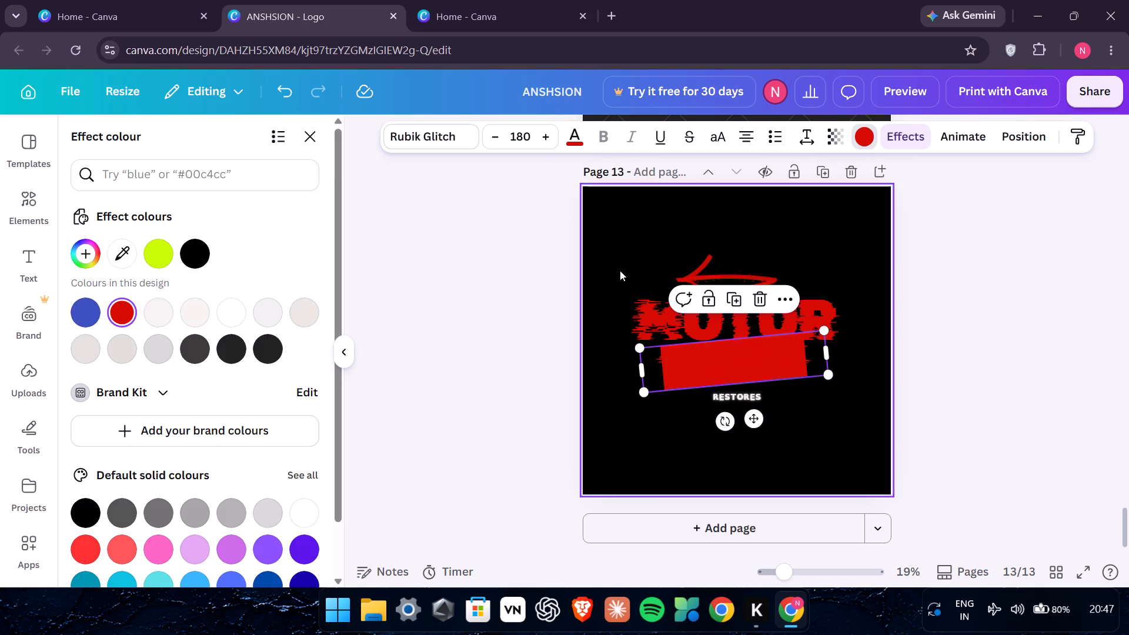
Set the "TORQUE" lettering to black, applying the red to black change across all pages.
{"action": "left_click", "coordinate": [693, 367]}
{"action": "left_click", "coordinate": [714, 362]}
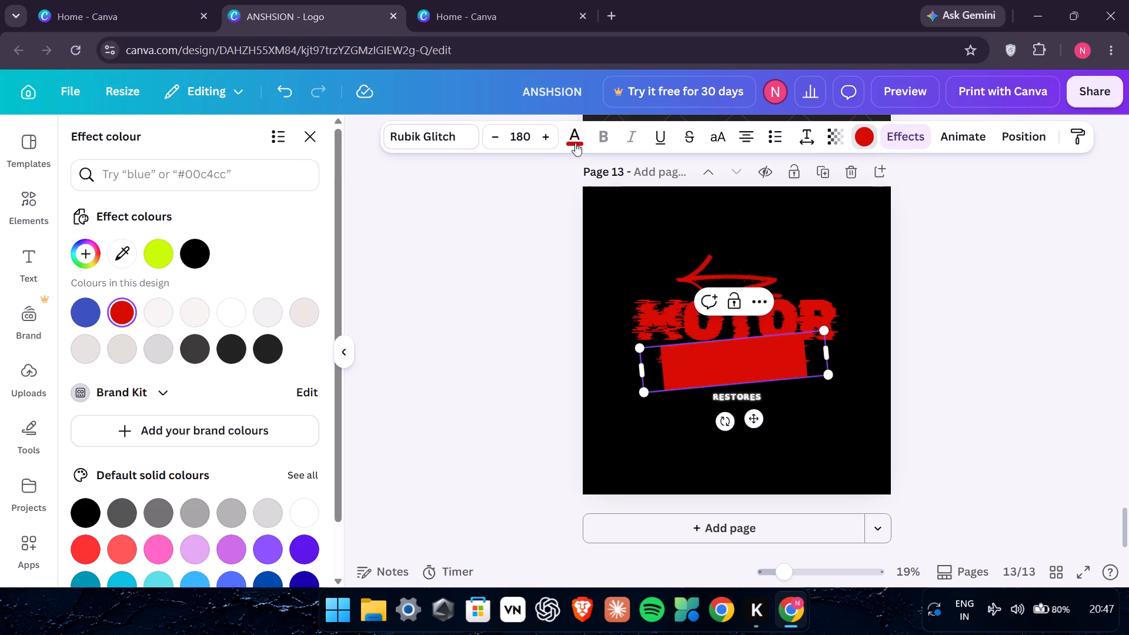
{"action": "left_click", "coordinate": [573, 139]}
{"action": "left_click", "coordinate": [300, 251]}
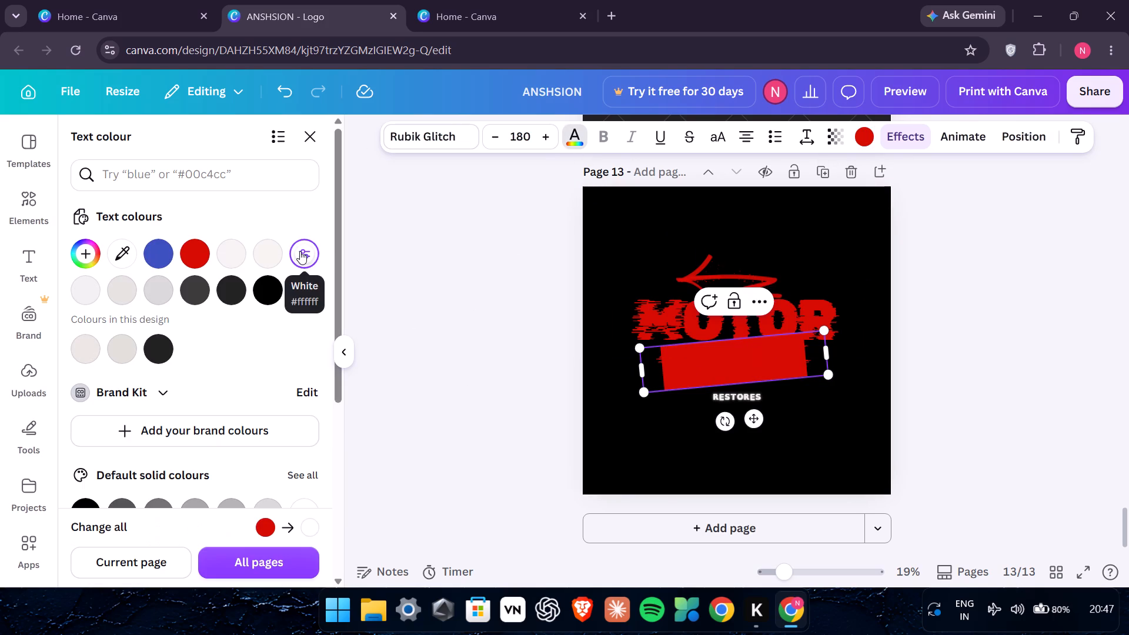
{"action": "left_click", "coordinate": [270, 302]}
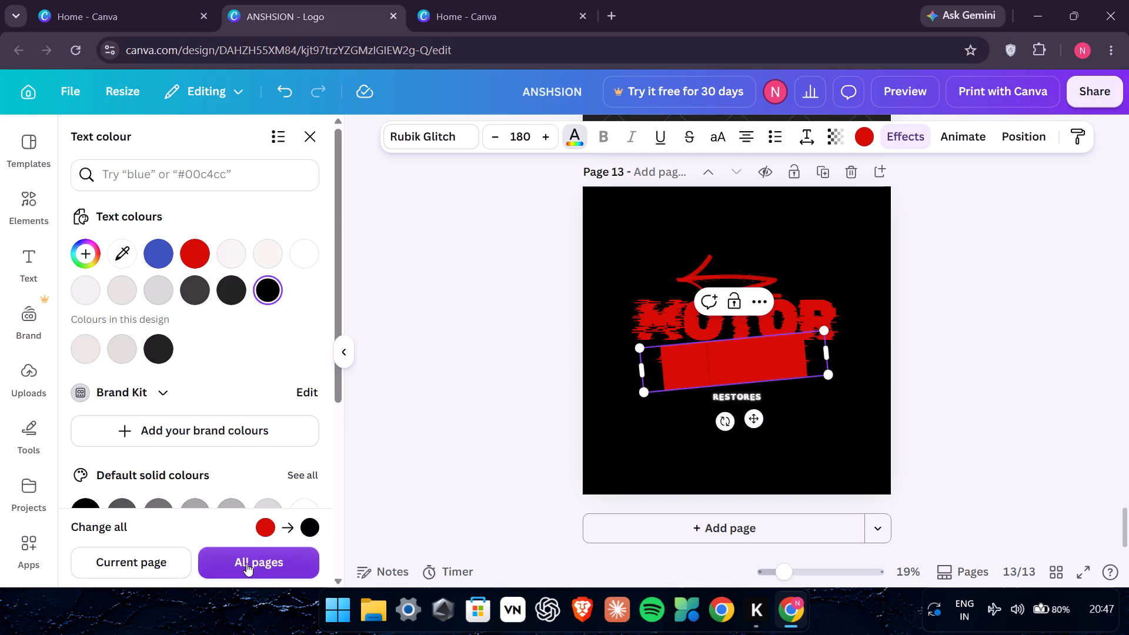
{"action": "left_click", "coordinate": [246, 563]}
{"action": "left_click", "coordinate": [617, 429]}
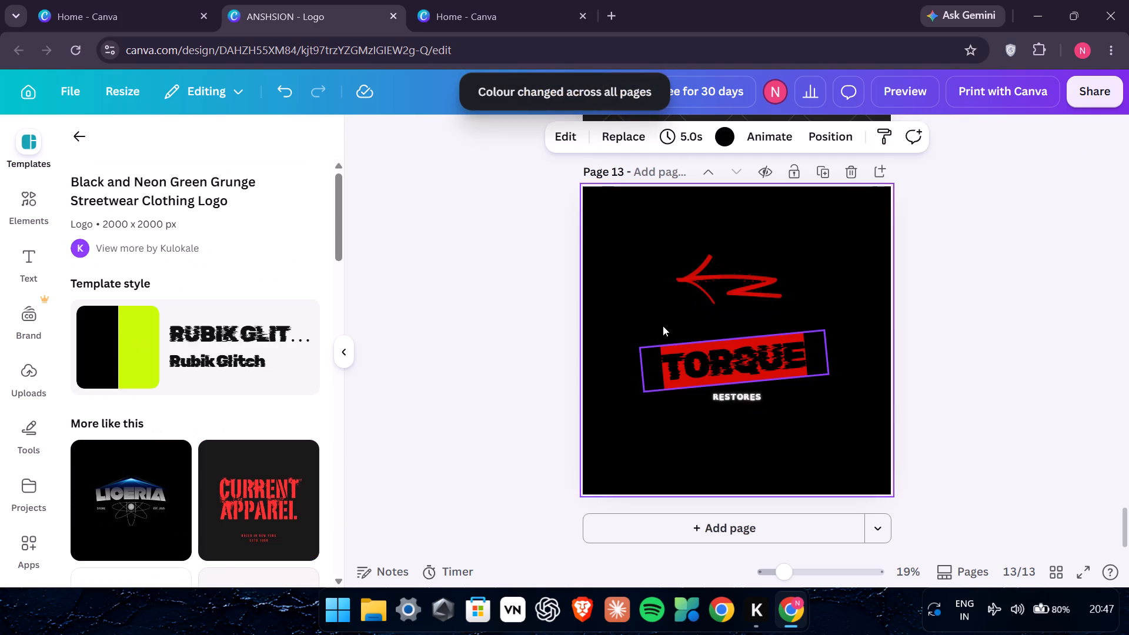
Recolour the word "MOTOR" on page 13 with the design's red.
{"action": "left_click", "coordinate": [686, 316]}
{"action": "left_click", "coordinate": [590, 136]}
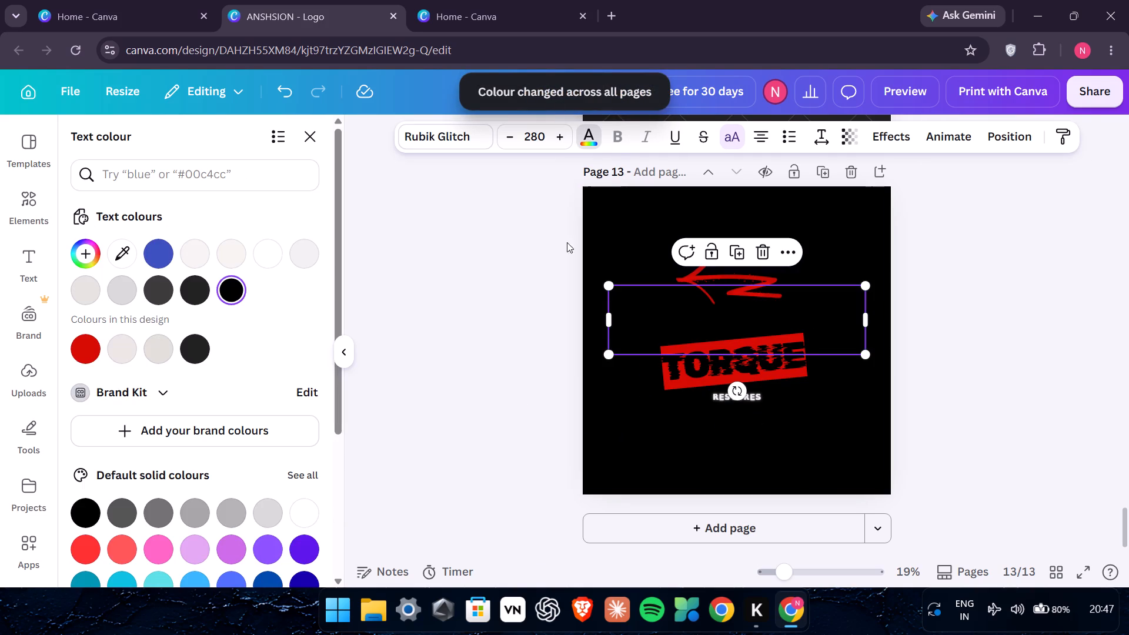
{"action": "left_click", "coordinate": [64, 353]}
{"action": "left_click", "coordinate": [91, 350]}
{"action": "left_click", "coordinate": [457, 410]}
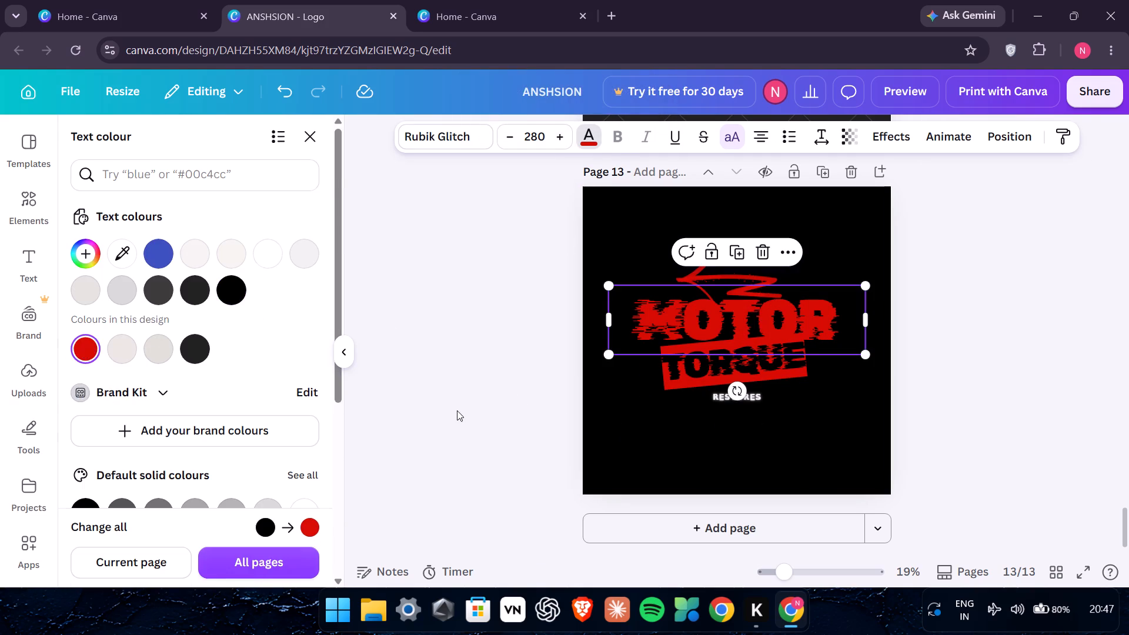
{"action": "left_click", "coordinate": [704, 406]}
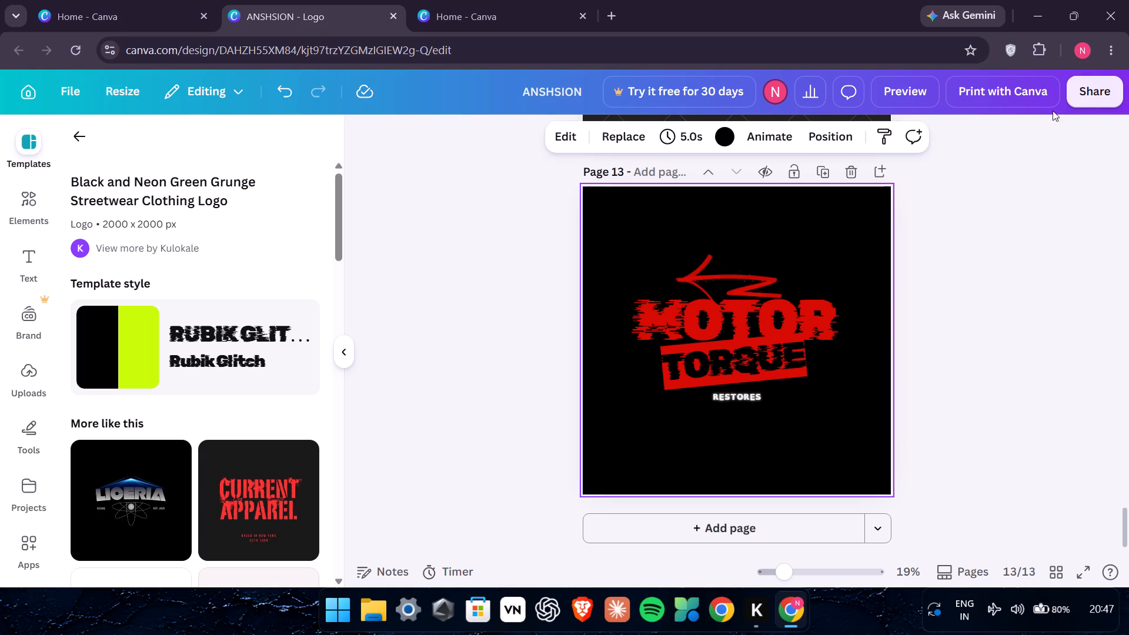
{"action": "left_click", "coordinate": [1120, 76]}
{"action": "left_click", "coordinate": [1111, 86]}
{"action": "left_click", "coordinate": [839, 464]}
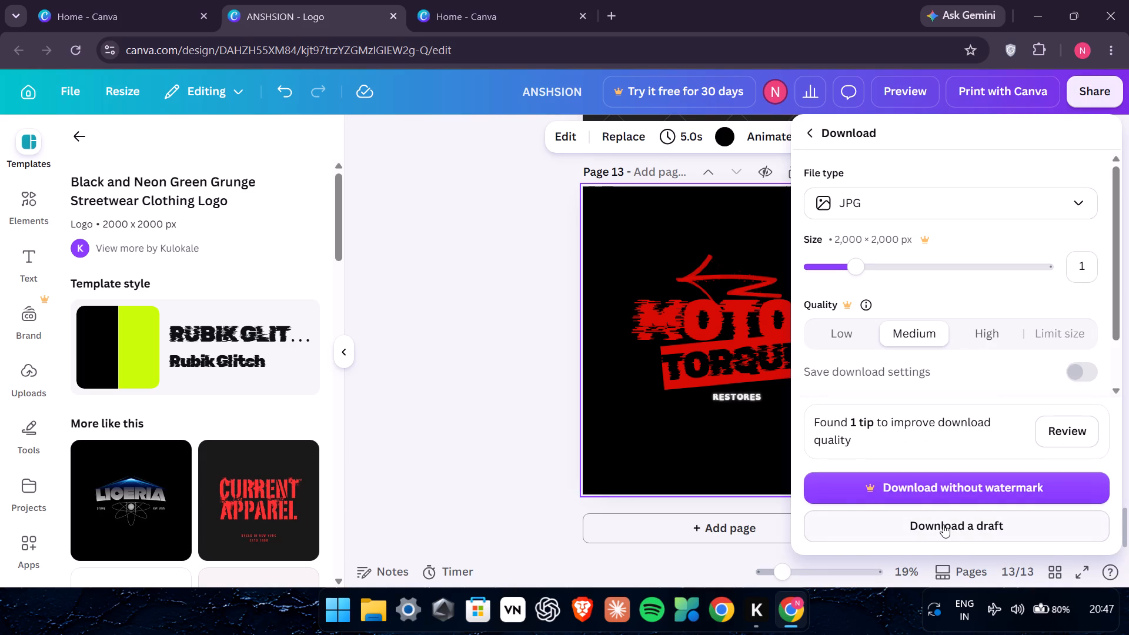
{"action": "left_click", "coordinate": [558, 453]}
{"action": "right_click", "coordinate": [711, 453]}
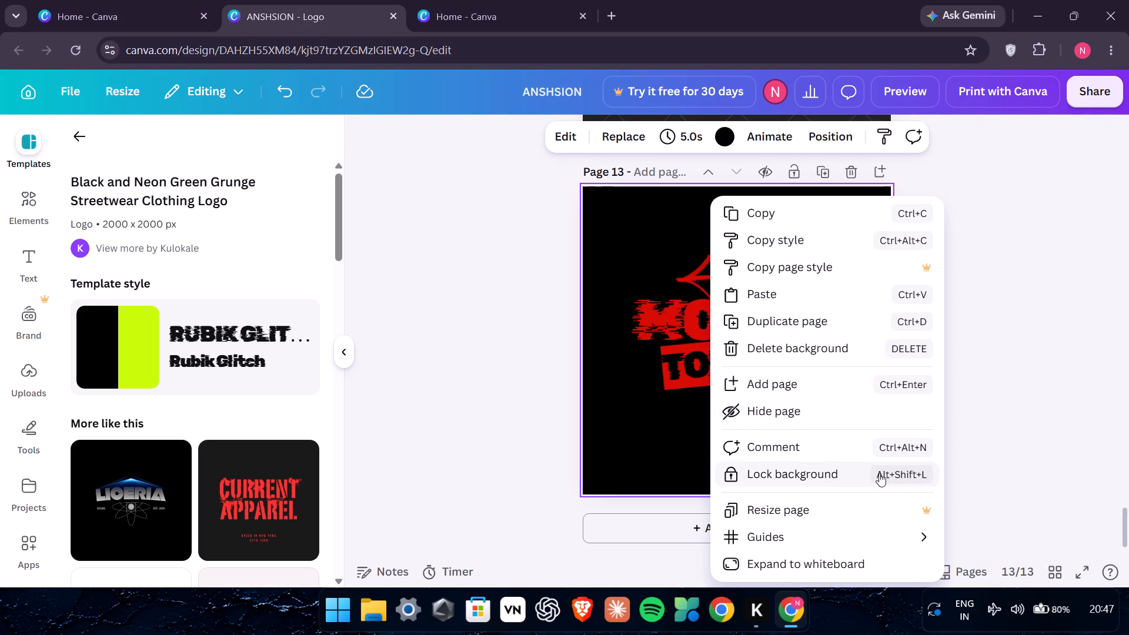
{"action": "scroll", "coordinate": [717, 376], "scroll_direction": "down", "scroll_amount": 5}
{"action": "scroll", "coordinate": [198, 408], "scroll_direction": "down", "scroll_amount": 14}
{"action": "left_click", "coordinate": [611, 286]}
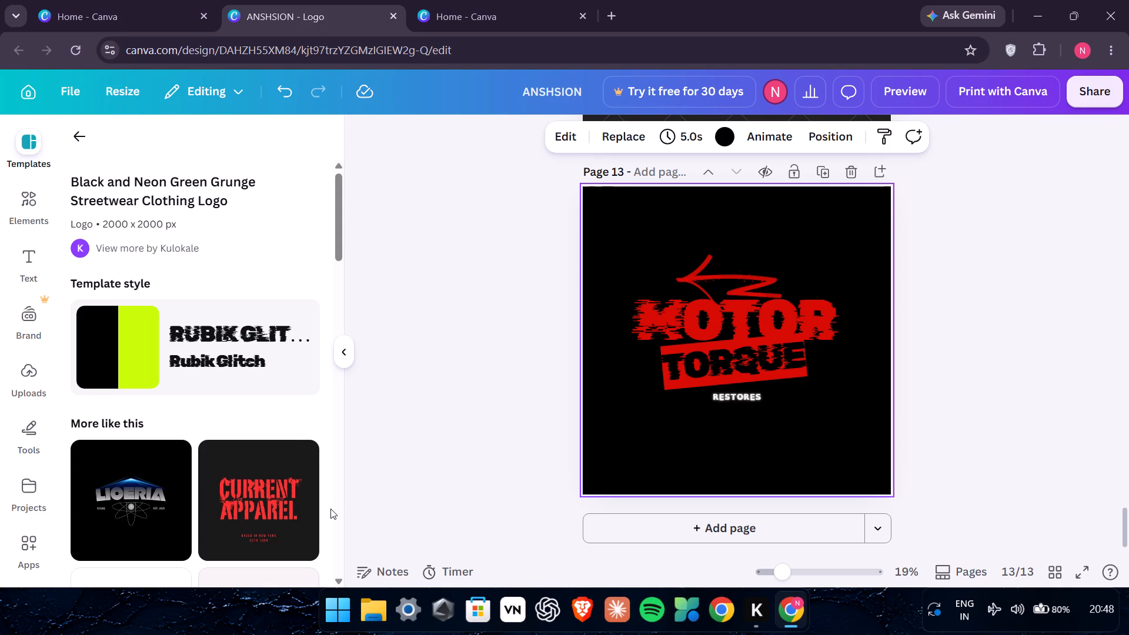
{"action": "scroll", "coordinate": [654, 463], "scroll_direction": "down", "scroll_amount": 8}
{"action": "left_click", "coordinate": [731, 524]}
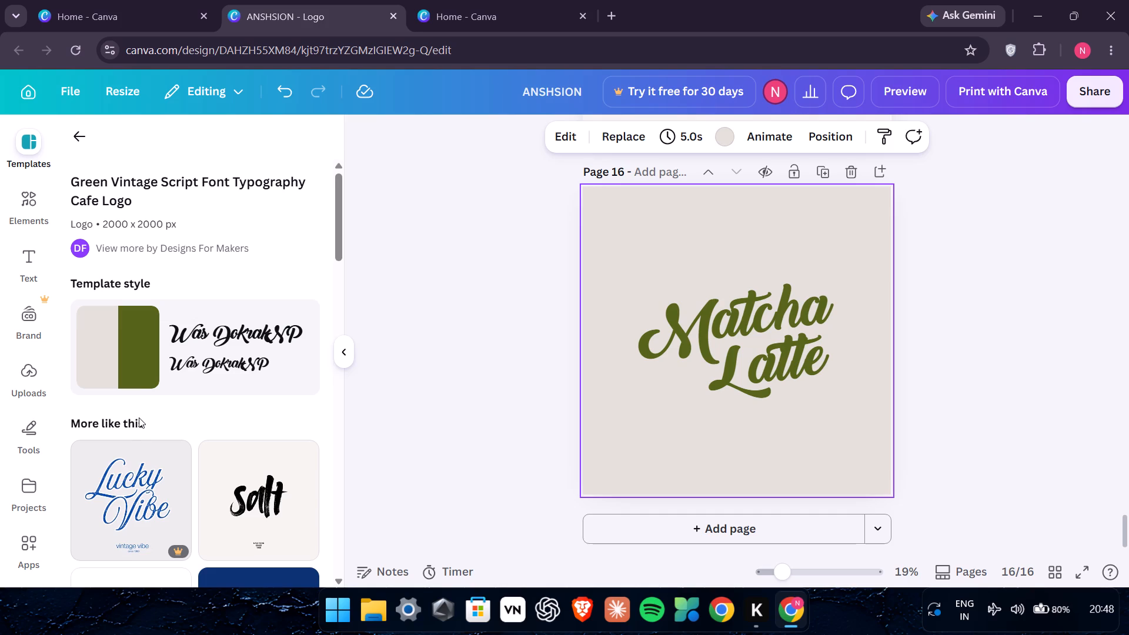
Replace page 16's design with the Beige Minimalist Simple Modern Studio Logo template.
{"action": "scroll", "coordinate": [115, 430], "scroll_direction": "down", "scroll_amount": 5}
{"action": "scroll", "coordinate": [170, 410], "scroll_direction": "down", "scroll_amount": 3}
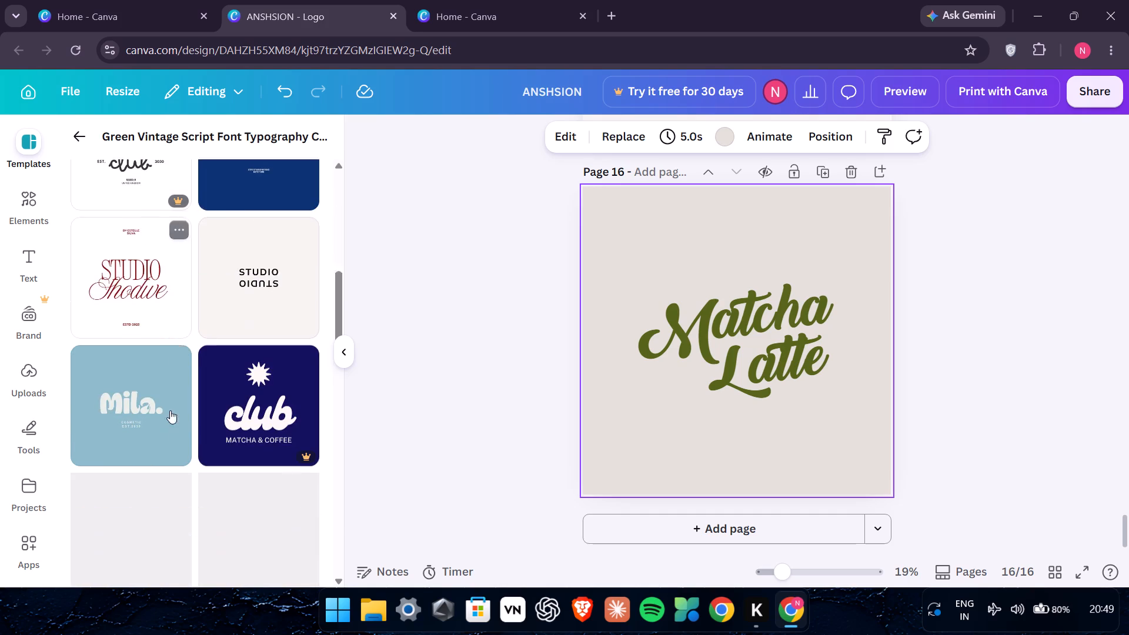
{"action": "scroll", "coordinate": [222, 444], "scroll_direction": "down", "scroll_amount": 3}
{"action": "scroll", "coordinate": [207, 412], "scroll_direction": "up", "scroll_amount": 2}
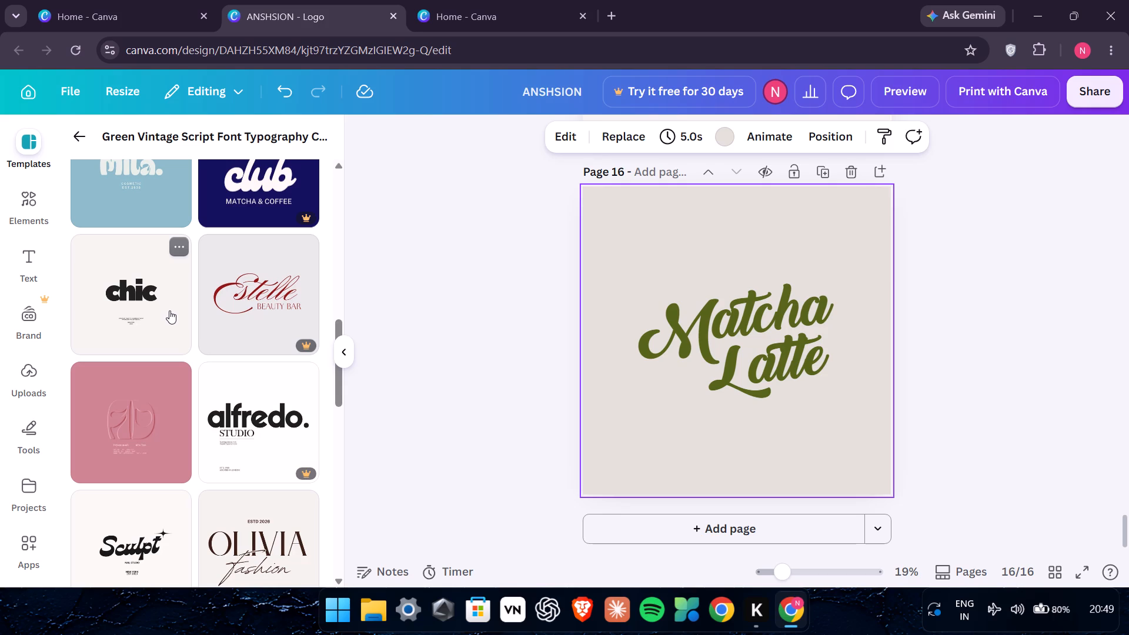
{"action": "scroll", "coordinate": [161, 355], "scroll_direction": "down", "scroll_amount": 4}
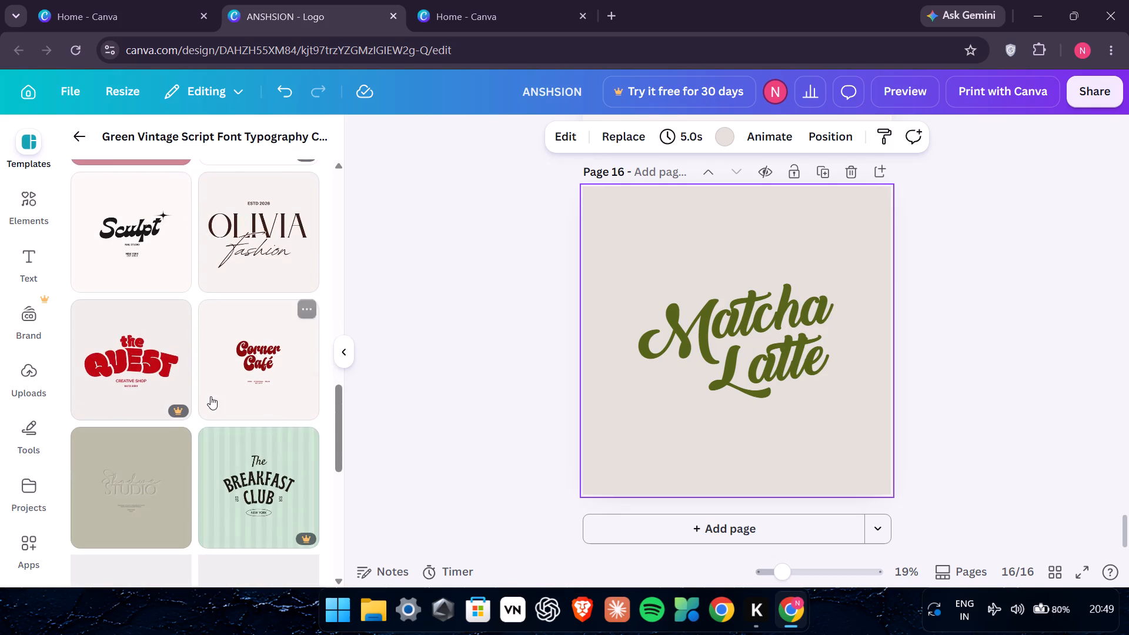
{"action": "double_click", "coordinate": [161, 468]}
Delete the dark-shadowed top copy of the "STUDIO" text on page 16.
{"action": "left_click", "coordinate": [817, 345]}
{"action": "left_click", "coordinate": [778, 345]}
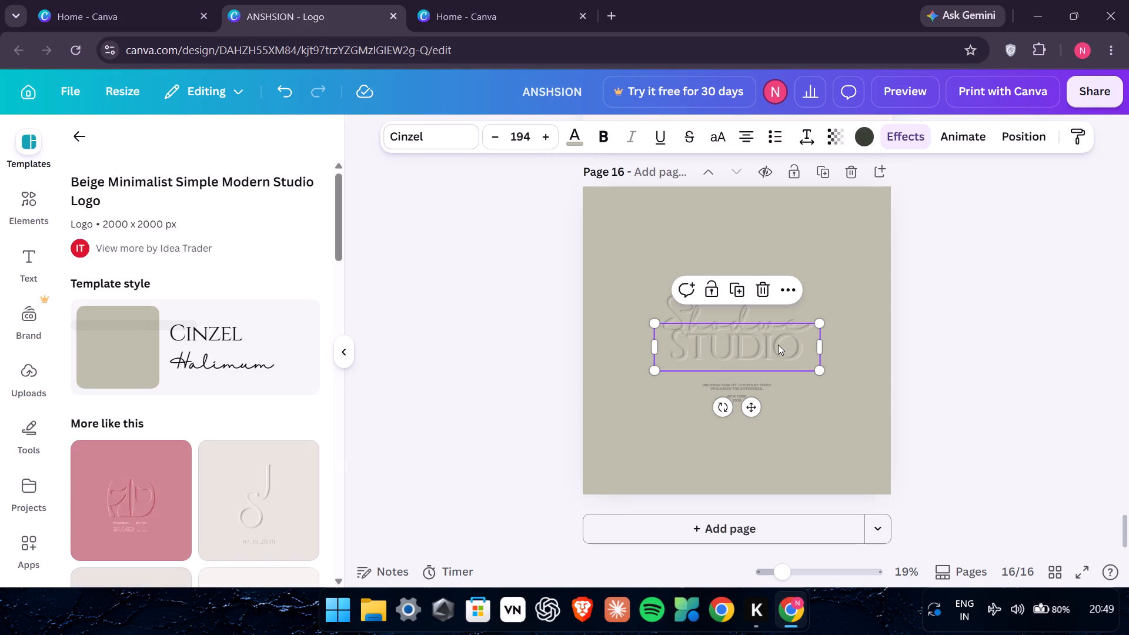
{"action": "key", "text": "BackSpace"}
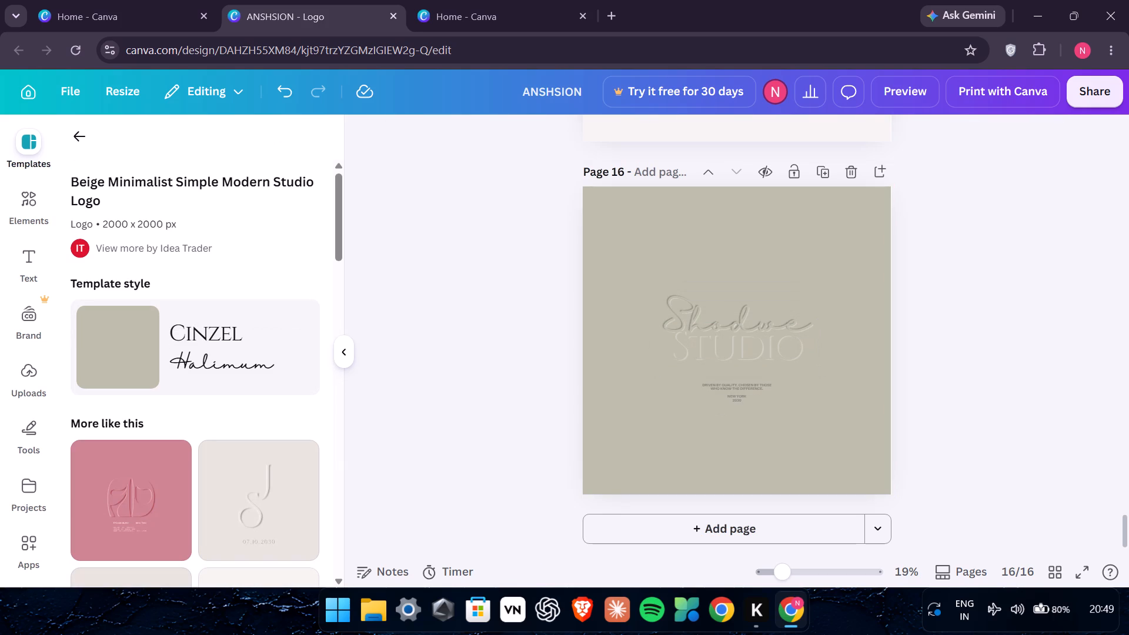
Replace the remaining light "STUDIO" lettering on page 16 with "TORQUE".
{"action": "left_click", "coordinate": [776, 340]}
{"action": "left_click", "coordinate": [777, 349]}
{"action": "left_click", "coordinate": [780, 362]}
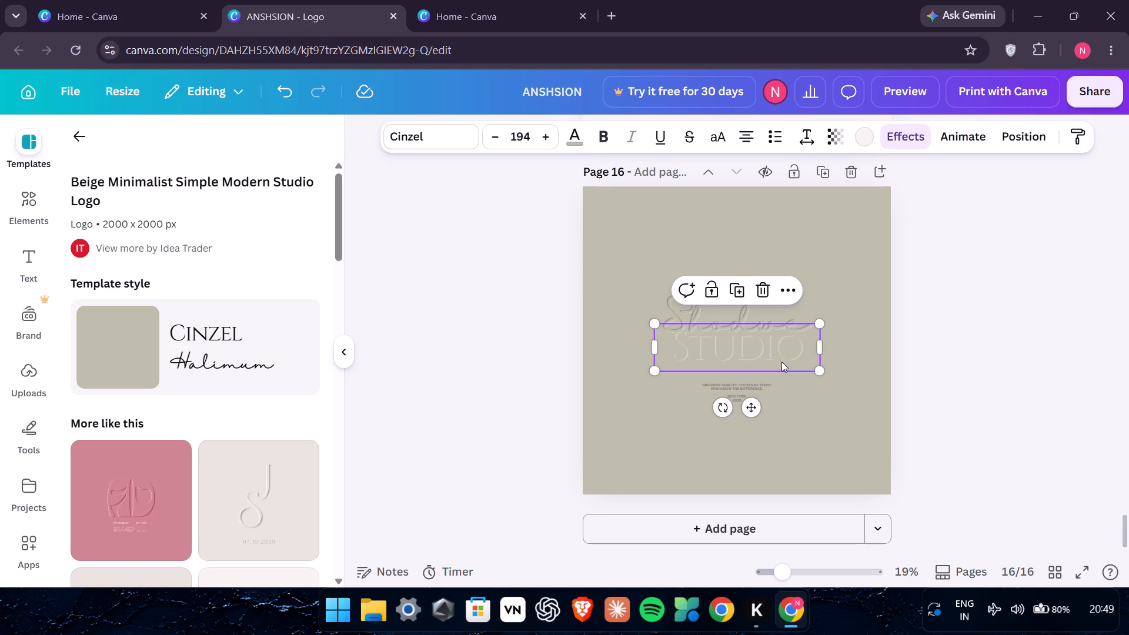
{"action": "left_click", "coordinate": [790, 360]}
{"action": "left_click", "coordinate": [794, 360]}
{"action": "key", "text": "BackSpace"}
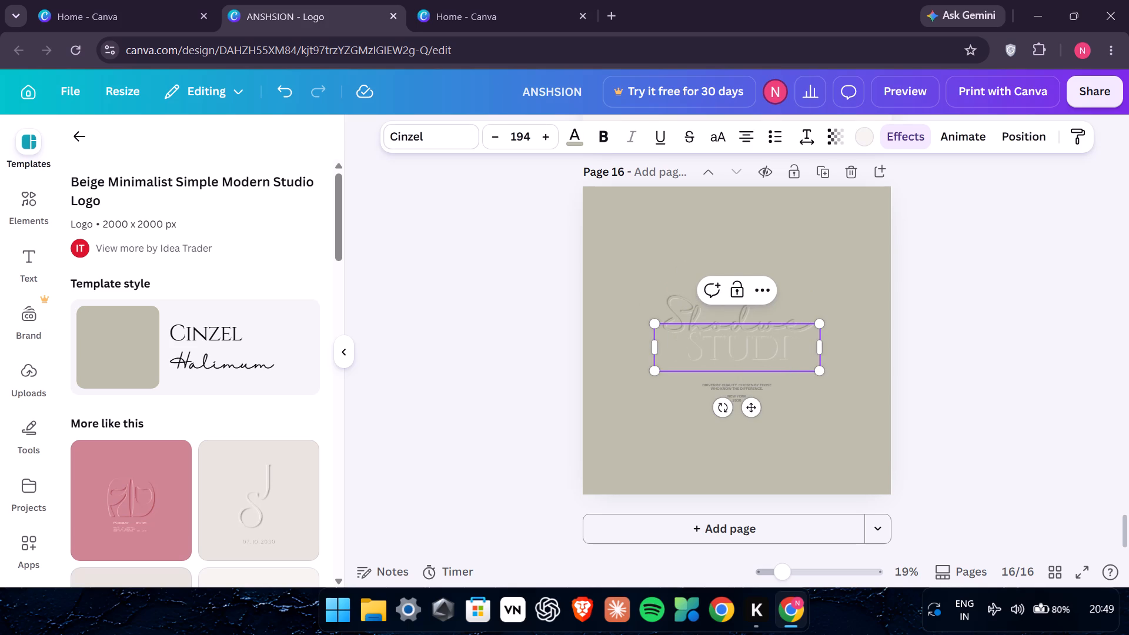
{"action": "key", "text": "BackSpace"}
{"action": "key", "text": "BackSpace"}
{"action": "key", "text": "BackSpace"}
{"action": "key", "text": "BackSpace"}
{"action": "key", "text": "BackSpace"}
{"action": "type", "text": "TORQUE"}
Replace the dark-shadowed "Shodwe" script text with "MOYTOR" and widen its text box to fit one line.
{"action": "left_click", "coordinate": [756, 317]}
{"action": "double_click", "coordinate": [754, 317]}
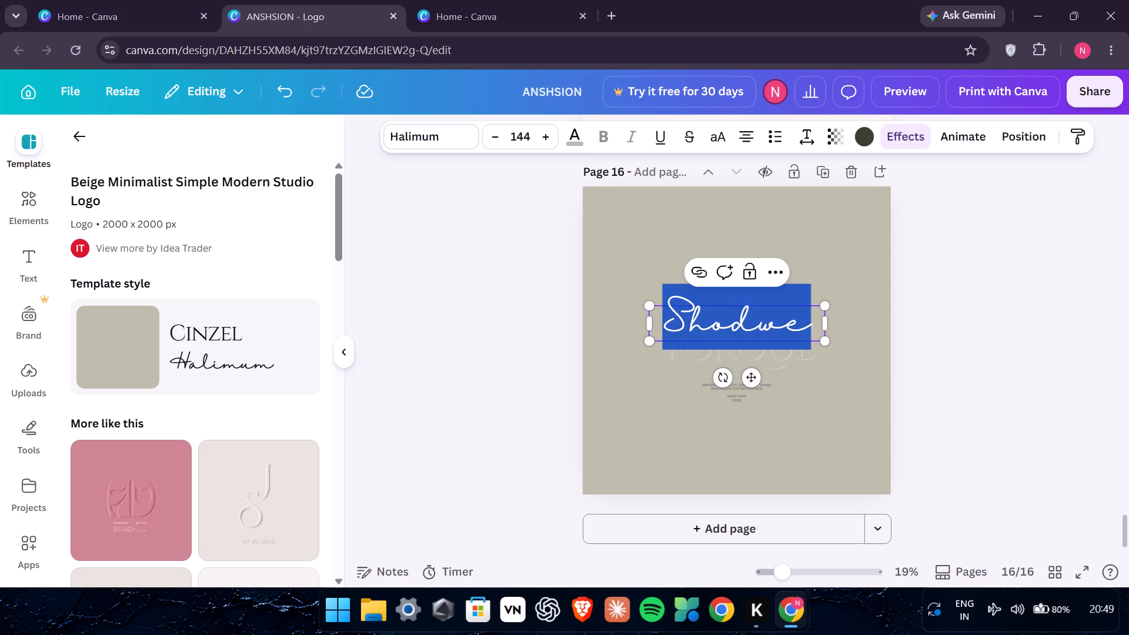
{"action": "key", "text": "BackSpace"}
{"action": "type", "text": "MOYTO"}
{"action": "key", "text": "r"}
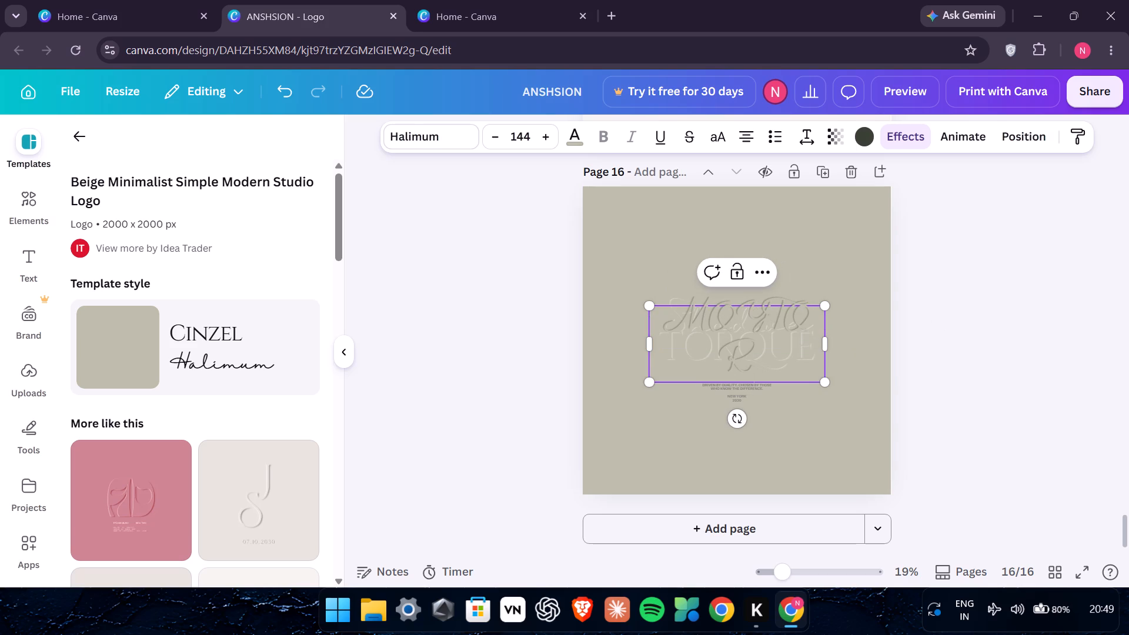
{"action": "left_click_drag", "start_coordinate": [827, 350], "coordinate": [850, 348]}
Scale the "MOYTOR" script text down above the right part of "TORQUE" on page 16.
{"action": "left_click_drag", "start_coordinate": [767, 316], "coordinate": [712, 308]}
{"action": "left_click", "coordinate": [775, 313]}
{"action": "left_click_drag", "start_coordinate": [785, 311], "coordinate": [726, 308]}
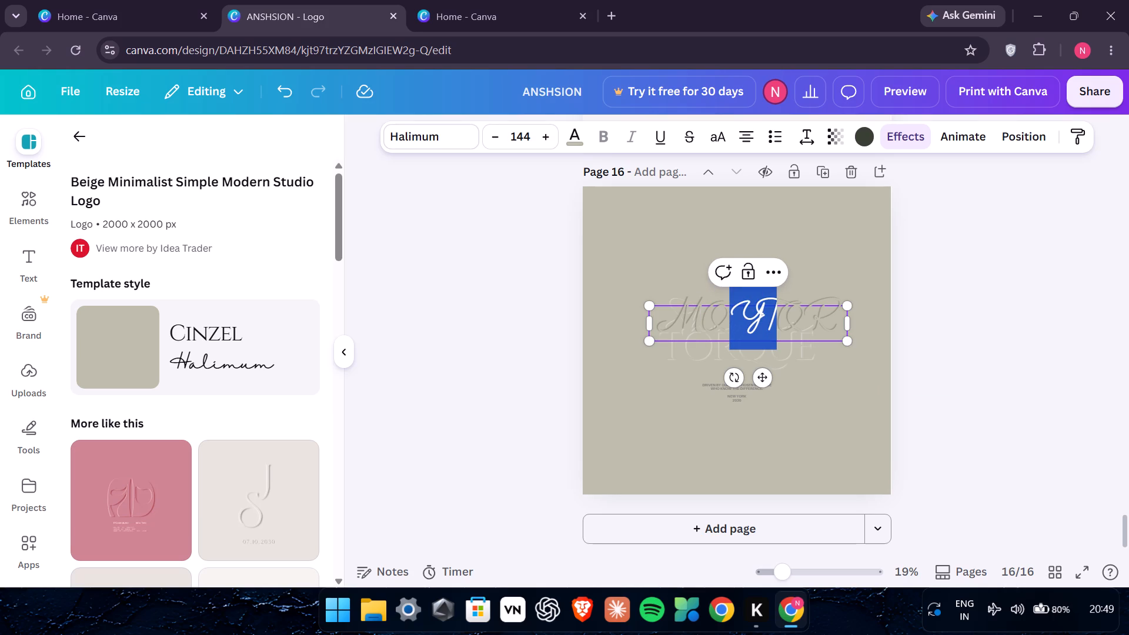
{"action": "left_click_drag", "start_coordinate": [726, 308], "coordinate": [764, 311]}
{"action": "left_click_drag", "start_coordinate": [650, 308], "coordinate": [634, 299]}
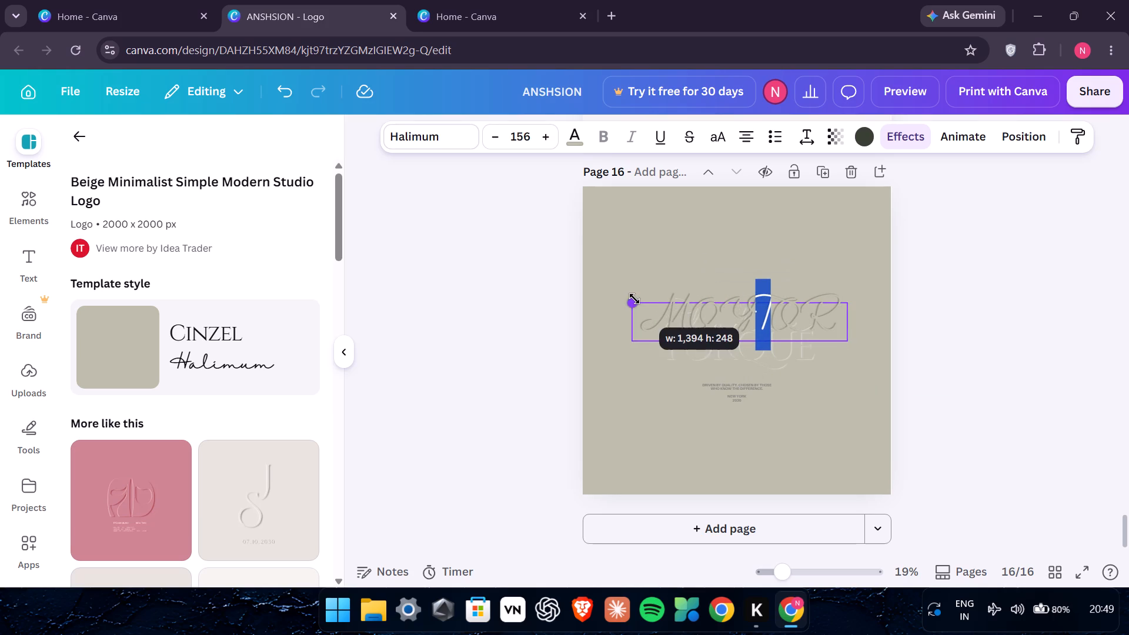
{"action": "left_click_drag", "start_coordinate": [634, 299], "coordinate": [663, 302]}
{"action": "left_click_drag", "start_coordinate": [789, 315], "coordinate": [756, 315]}
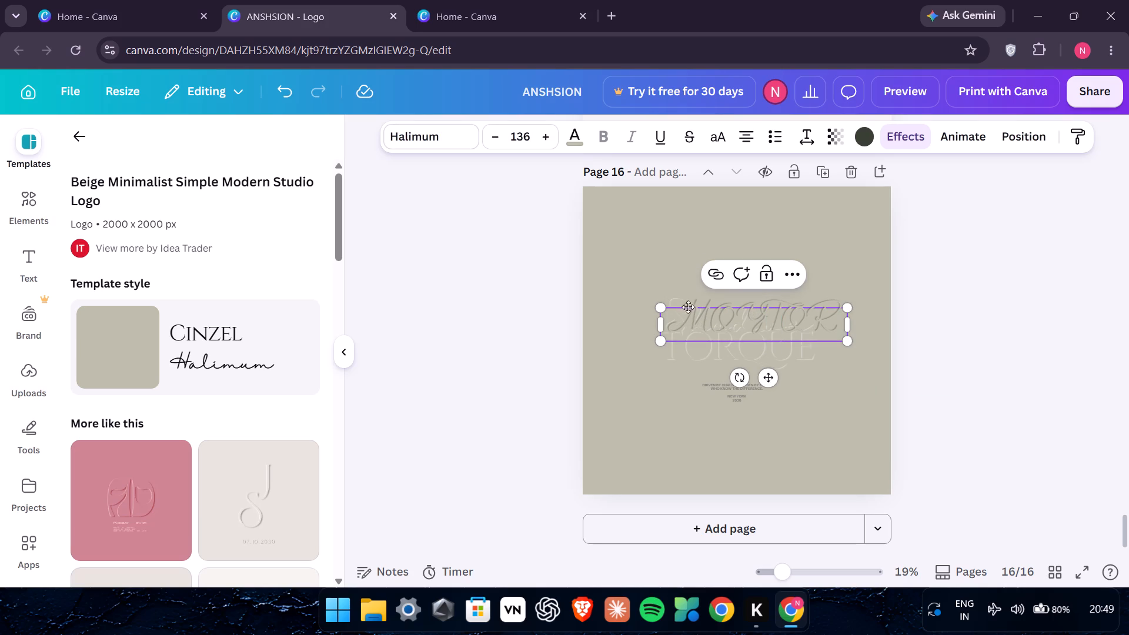
{"action": "left_click_drag", "start_coordinate": [663, 307], "coordinate": [692, 317]}
{"action": "left_click", "coordinate": [829, 384]}
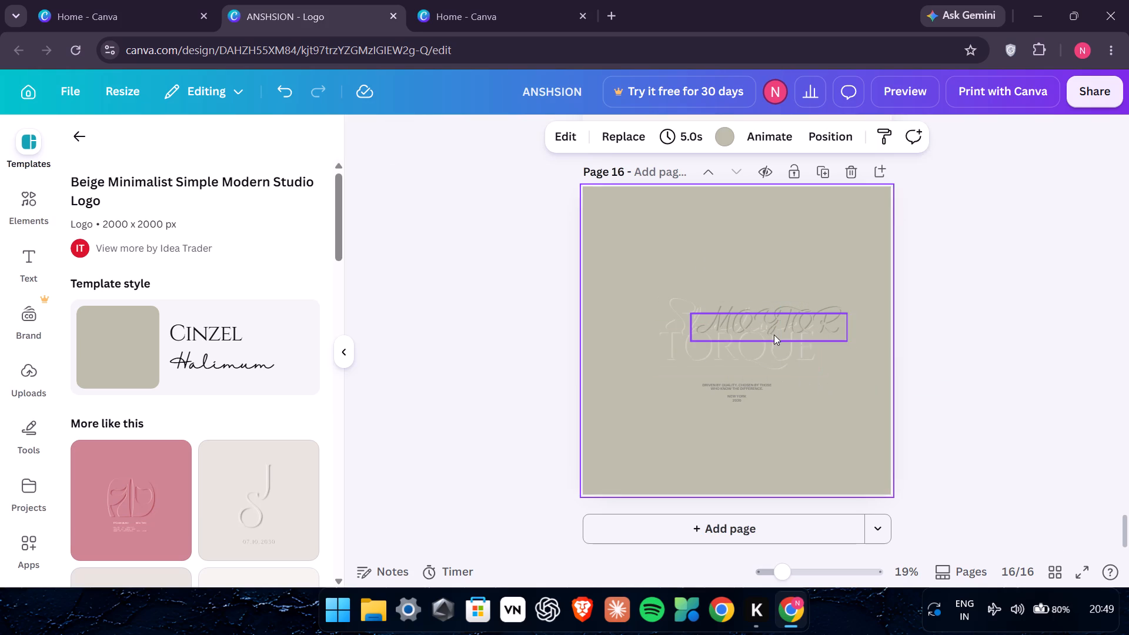
Reposition the "MOYTOR" script text further left so it overlaps the upper left part of "TORQUE" on page 16.
{"action": "left_click", "coordinate": [773, 323]}
{"action": "left_click_drag", "start_coordinate": [786, 374], "coordinate": [718, 365]}
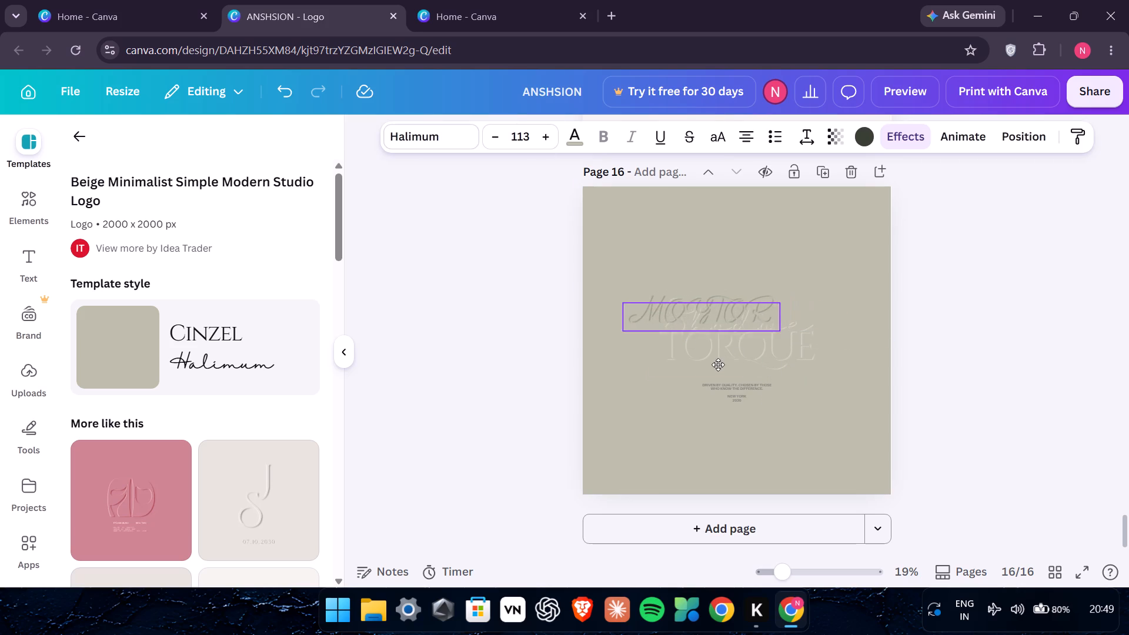
{"action": "left_click_drag", "start_coordinate": [718, 365], "coordinate": [725, 374]}
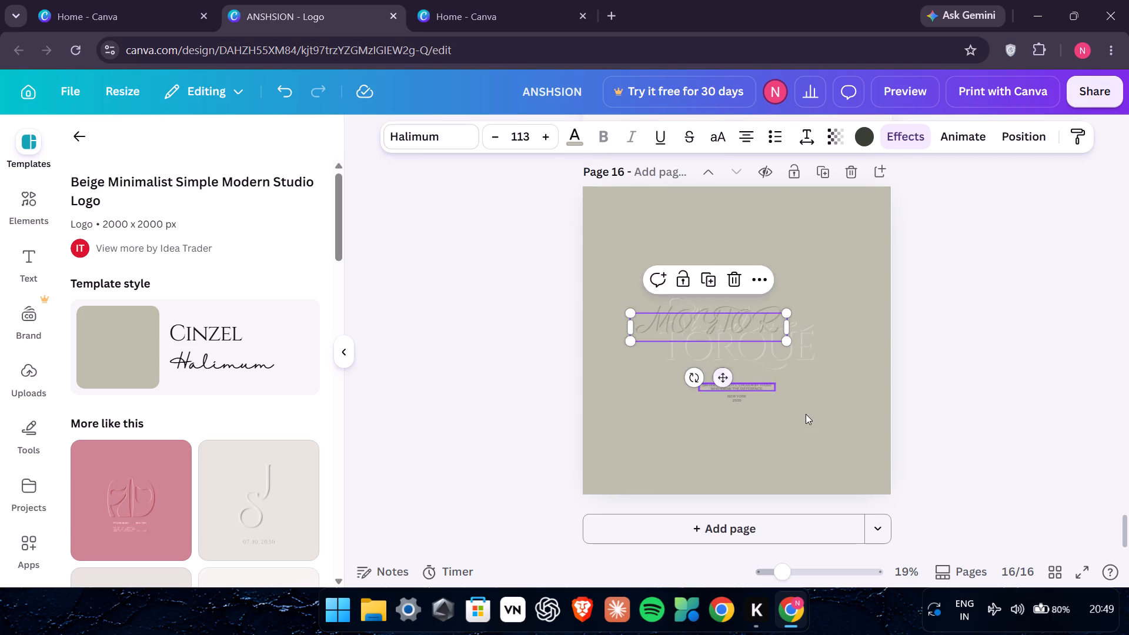
{"action": "left_click", "coordinate": [806, 414]}
{"action": "left_click", "coordinate": [826, 266]}
{"action": "left_click", "coordinate": [753, 310]}
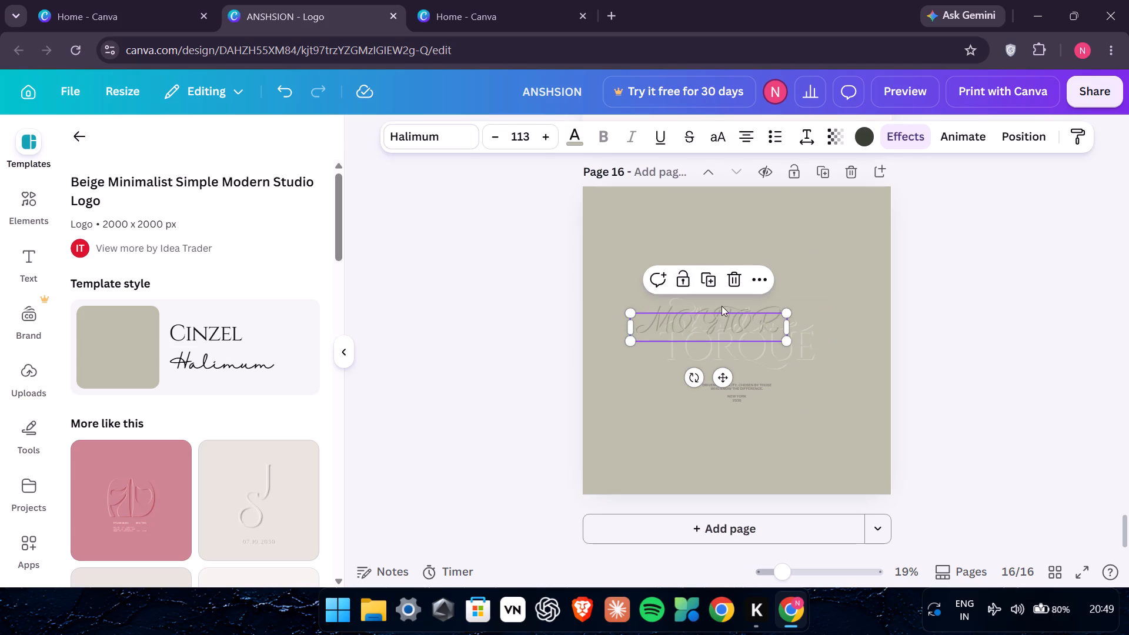
Browse similar logo templates and open the Green Vintage Script Font Typography Cafe Logo.
{"action": "scroll", "coordinate": [186, 502], "scroll_direction": "down", "scroll_amount": 6}
{"action": "scroll", "coordinate": [221, 470], "scroll_direction": "down", "scroll_amount": 10}
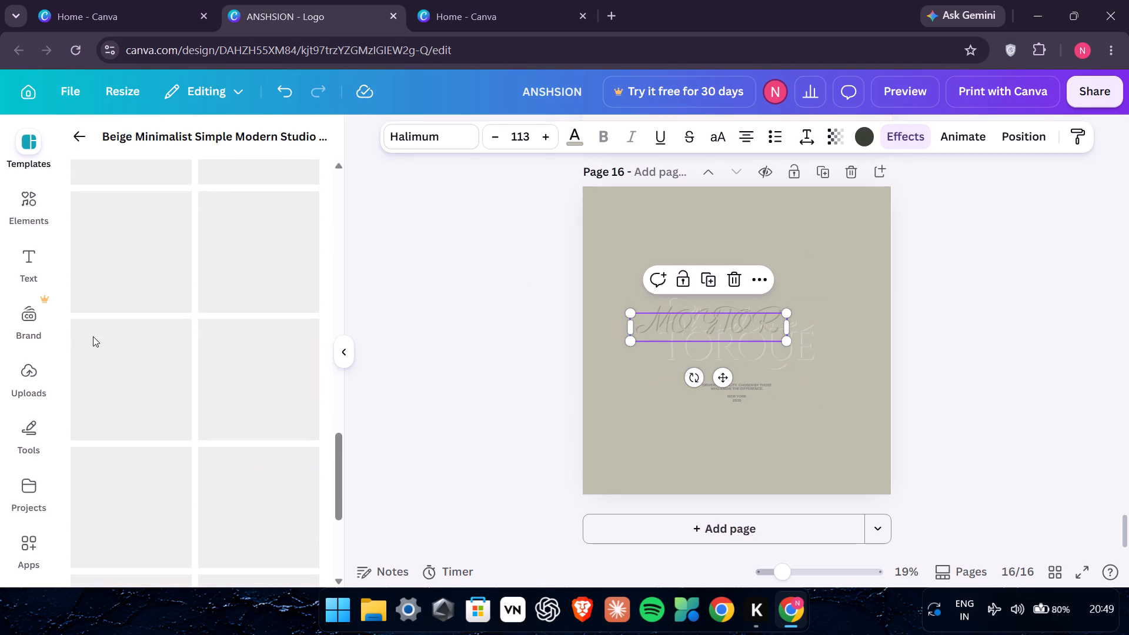
{"action": "double_click", "coordinate": [162, 385]}
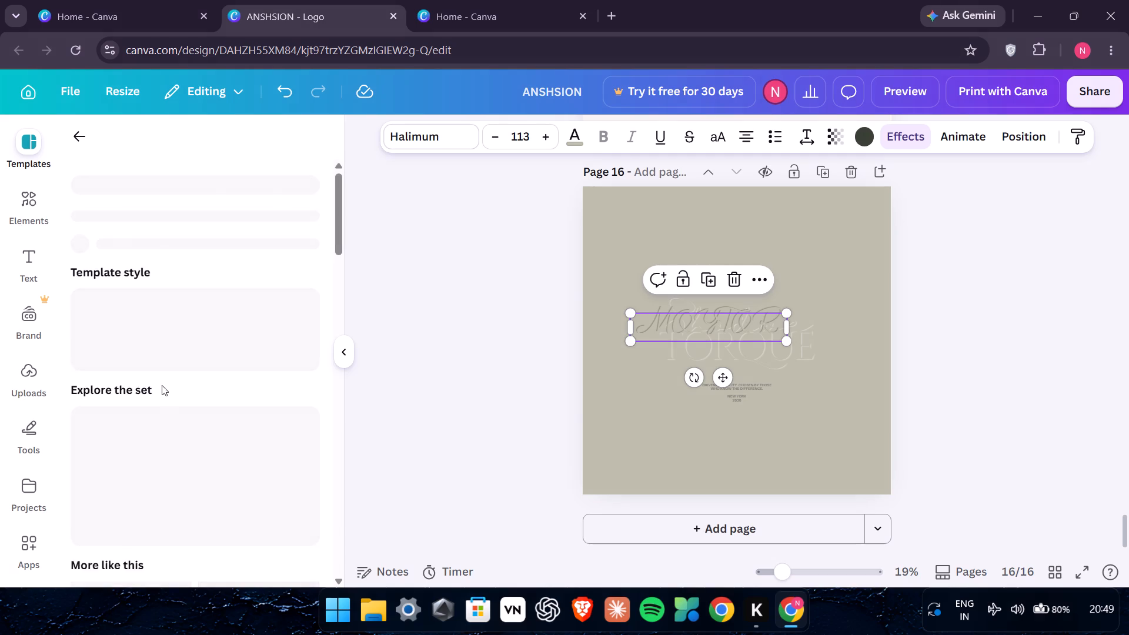
{"action": "scroll", "coordinate": [259, 466], "scroll_direction": "down", "scroll_amount": 1}
{"action": "double_click", "coordinate": [260, 429]}
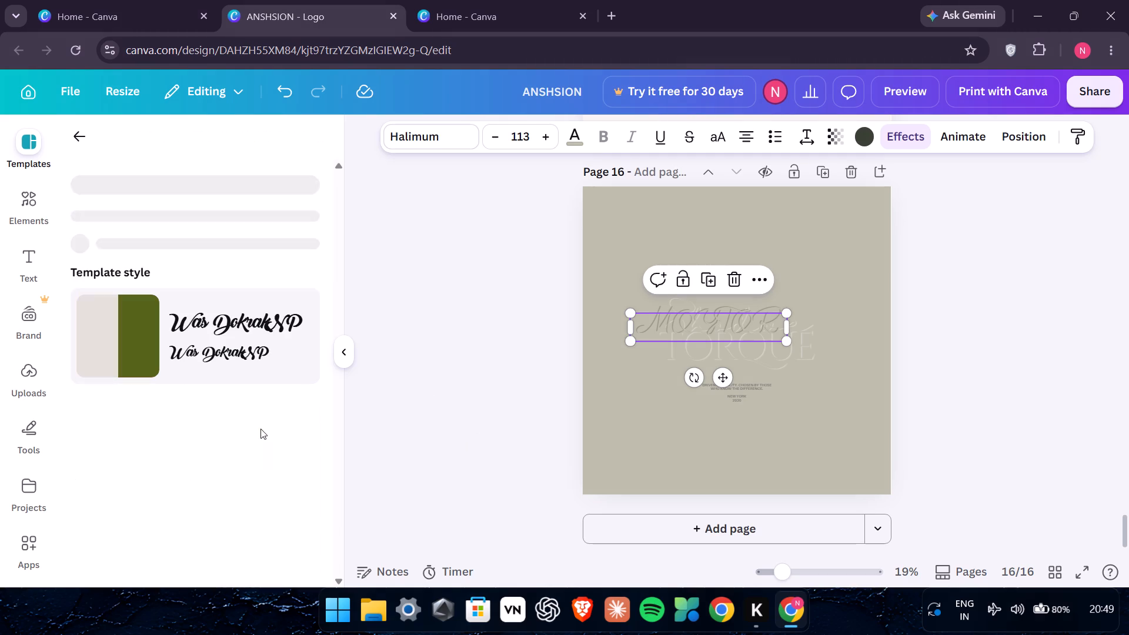
Add page 17 after page 16.
{"action": "left_click", "coordinate": [790, 413]}
{"action": "left_click", "coordinate": [750, 522]}
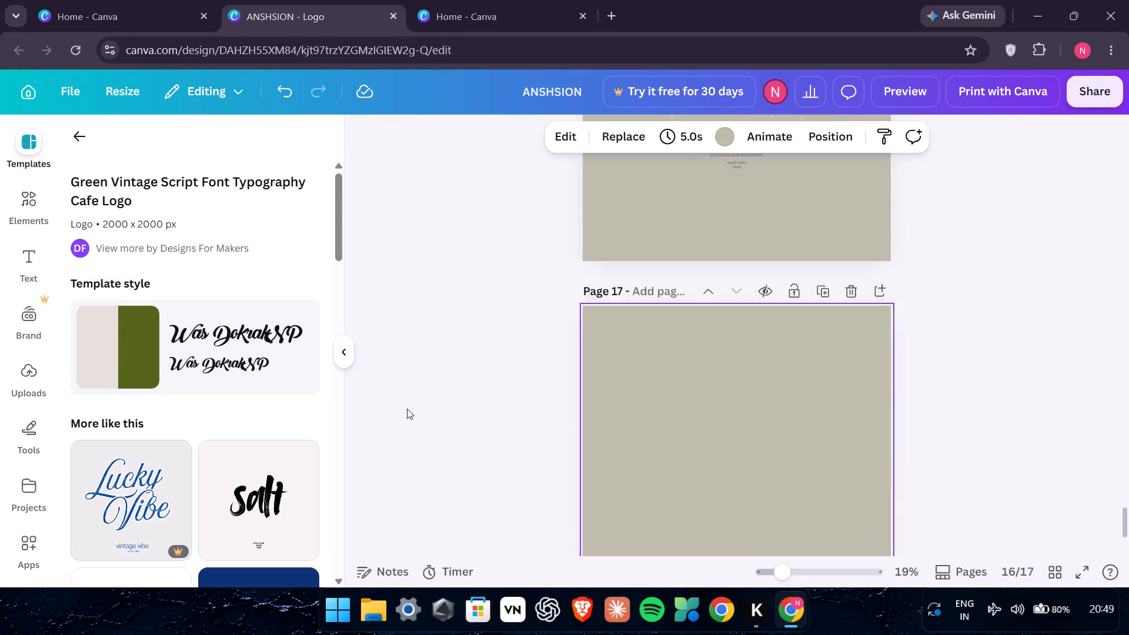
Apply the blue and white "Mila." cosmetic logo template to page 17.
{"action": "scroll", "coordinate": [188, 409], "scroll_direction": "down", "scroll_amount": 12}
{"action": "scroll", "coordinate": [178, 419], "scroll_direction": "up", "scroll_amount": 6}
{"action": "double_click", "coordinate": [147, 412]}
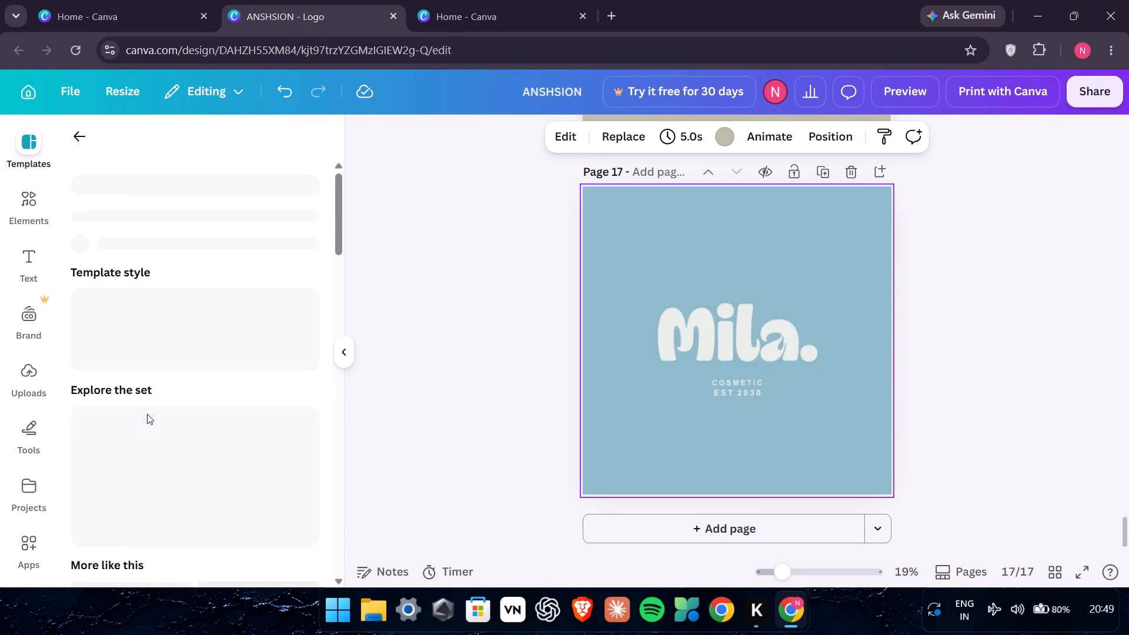
Apply the Black and White Minimalist Beauty Logo template with the "Glow Studio" lettering to page 17.
{"action": "scroll", "coordinate": [126, 433], "scroll_direction": "down", "scroll_amount": 7}
{"action": "scroll", "coordinate": [168, 433], "scroll_direction": "up", "scroll_amount": 2}
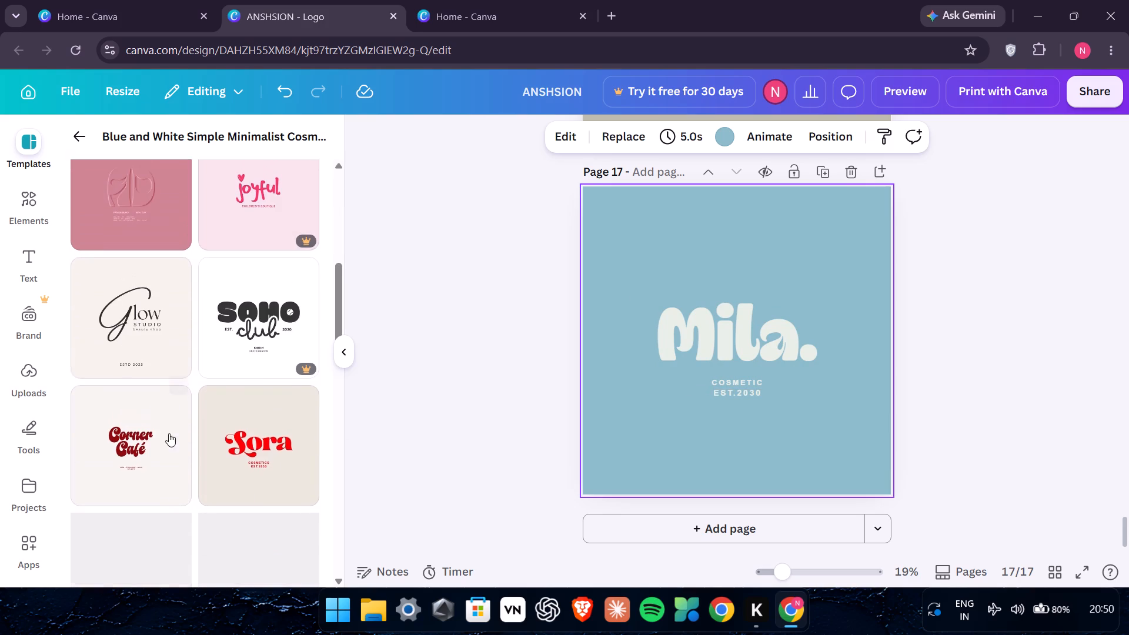
{"action": "double_click", "coordinate": [151, 376]}
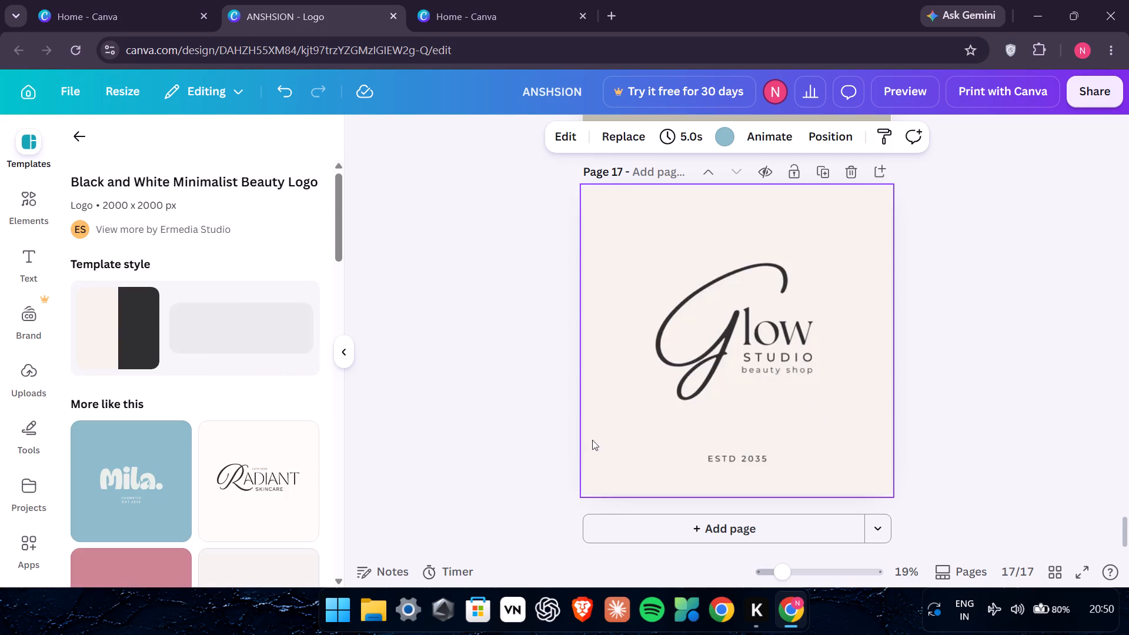
Add page 18 and apply the Black Beige Minimalist Typographic Creative Studio Logo template to it.
{"action": "scroll", "coordinate": [258, 440], "scroll_direction": "down", "scroll_amount": 12}
{"action": "left_click", "coordinate": [793, 529]}
{"action": "scroll", "coordinate": [182, 438], "scroll_direction": "down", "scroll_amount": 3}
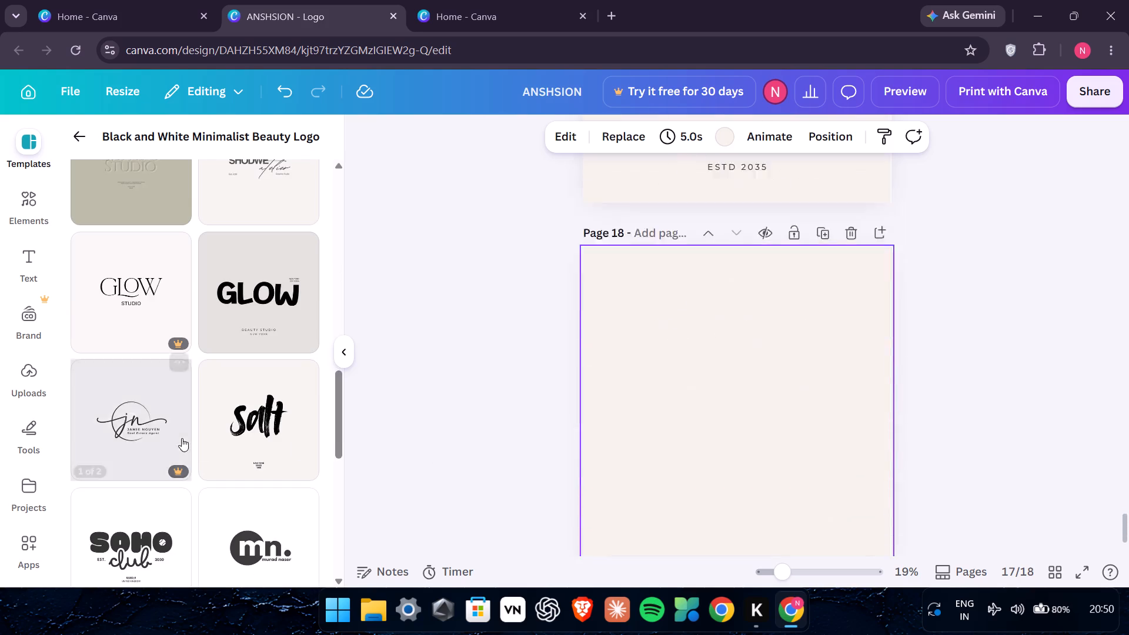
{"action": "scroll", "coordinate": [182, 438], "scroll_direction": "down", "scroll_amount": 3}
{"action": "double_click", "coordinate": [249, 372]}
{"action": "scroll", "coordinate": [750, 383], "scroll_direction": "down", "scroll_amount": 5}
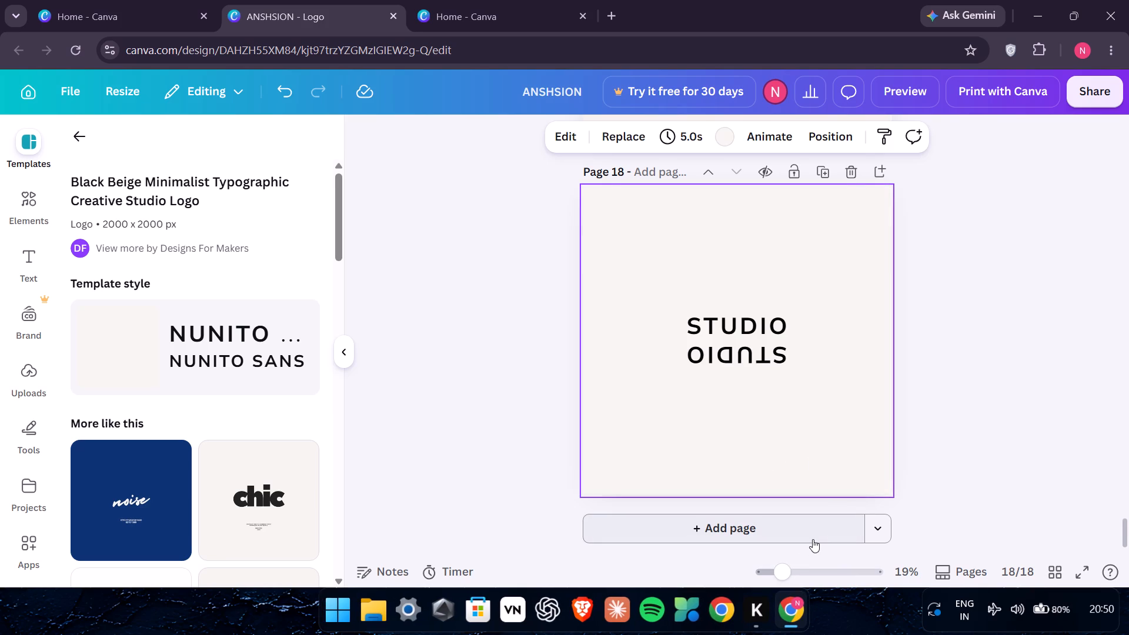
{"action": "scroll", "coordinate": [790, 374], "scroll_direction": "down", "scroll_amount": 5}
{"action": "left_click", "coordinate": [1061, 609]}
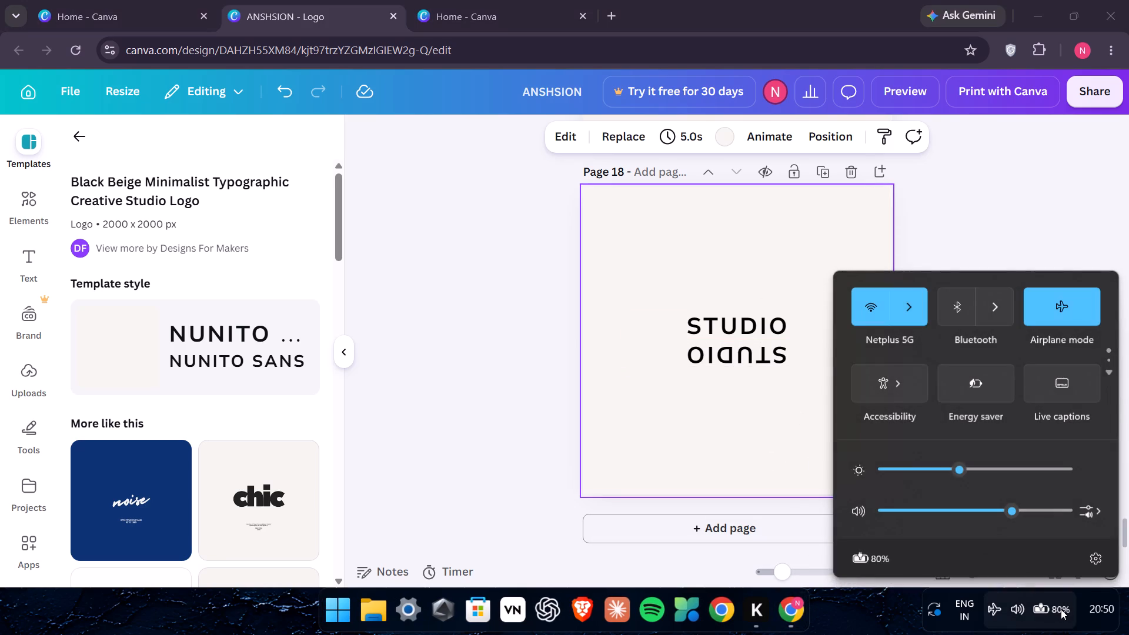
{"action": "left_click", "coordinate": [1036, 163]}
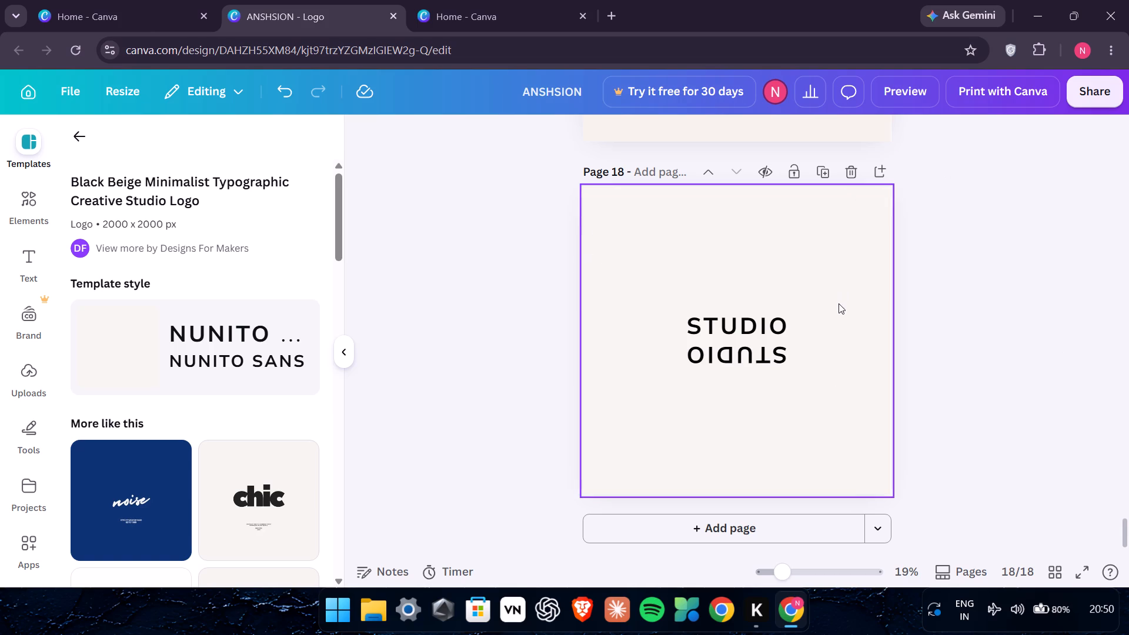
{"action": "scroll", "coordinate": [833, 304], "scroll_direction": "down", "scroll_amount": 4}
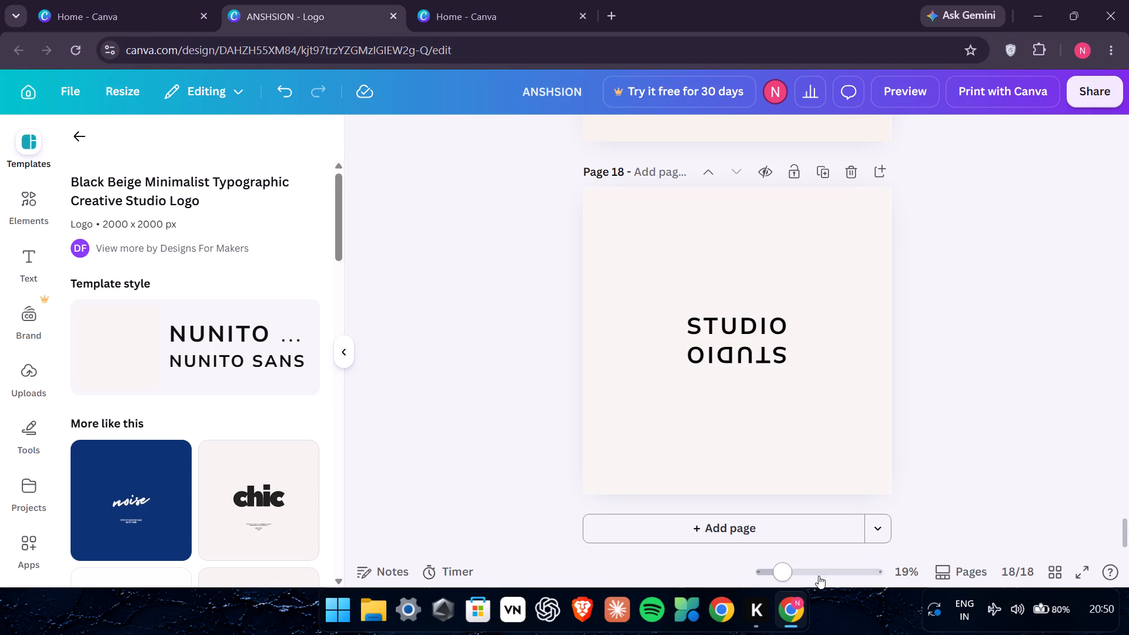